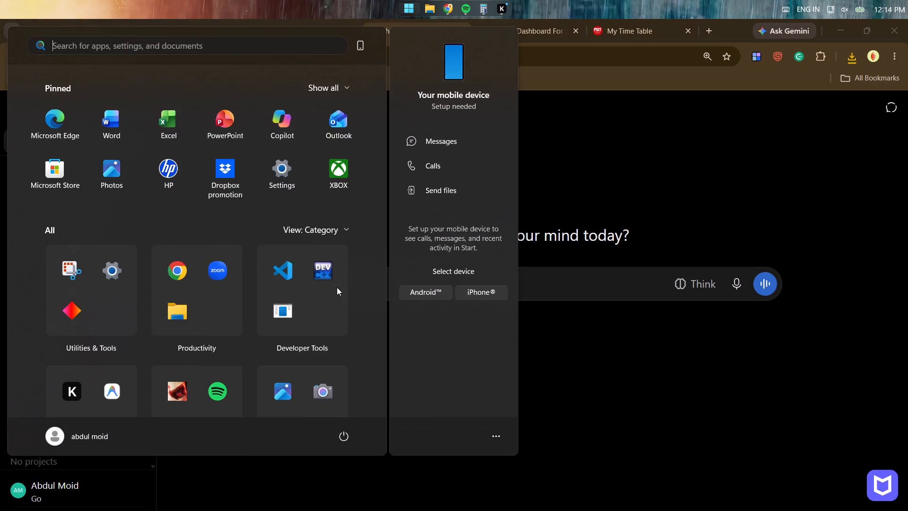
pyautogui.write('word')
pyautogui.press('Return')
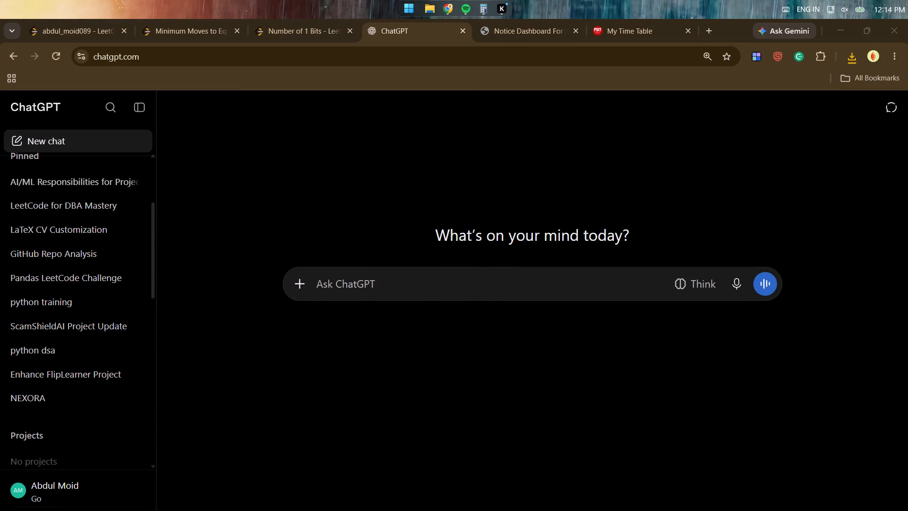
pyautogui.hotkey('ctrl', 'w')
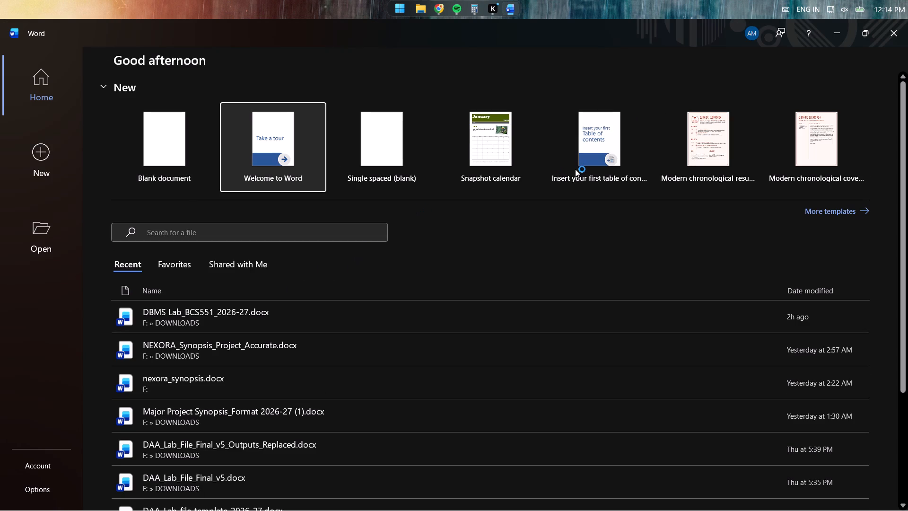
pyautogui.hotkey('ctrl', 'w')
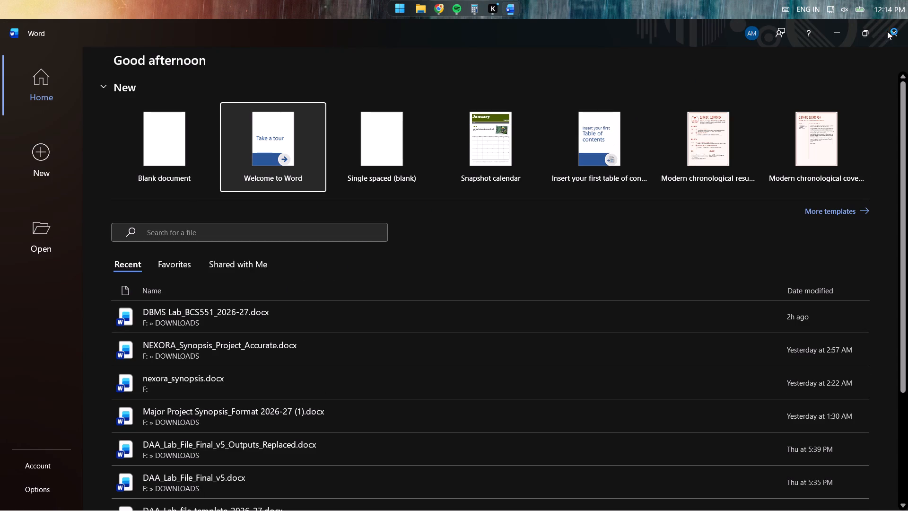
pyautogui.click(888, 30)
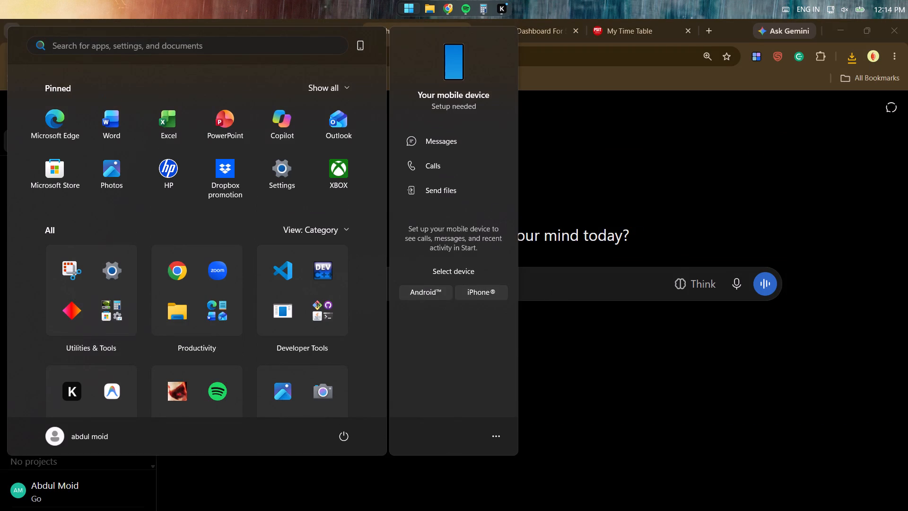
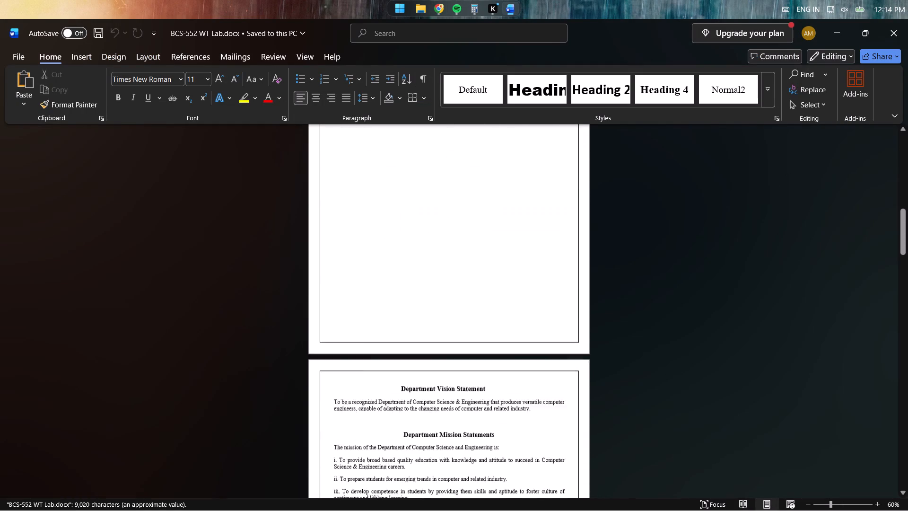
# Copy the first lab experiment's description, about designing an institute website, from the INDEX table of BCS-552 WT Lab.docx.
pyautogui.scroll(-20, 514, 381)
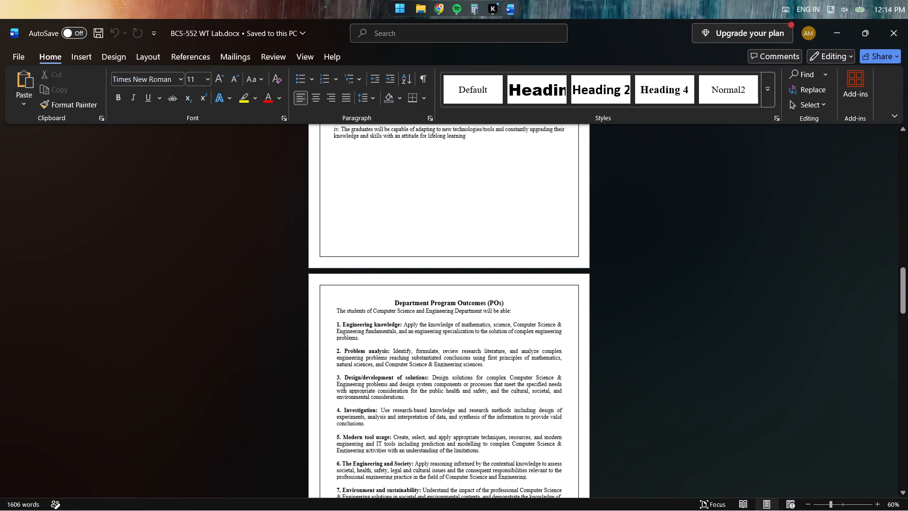
pyautogui.middleClick(523, 376)
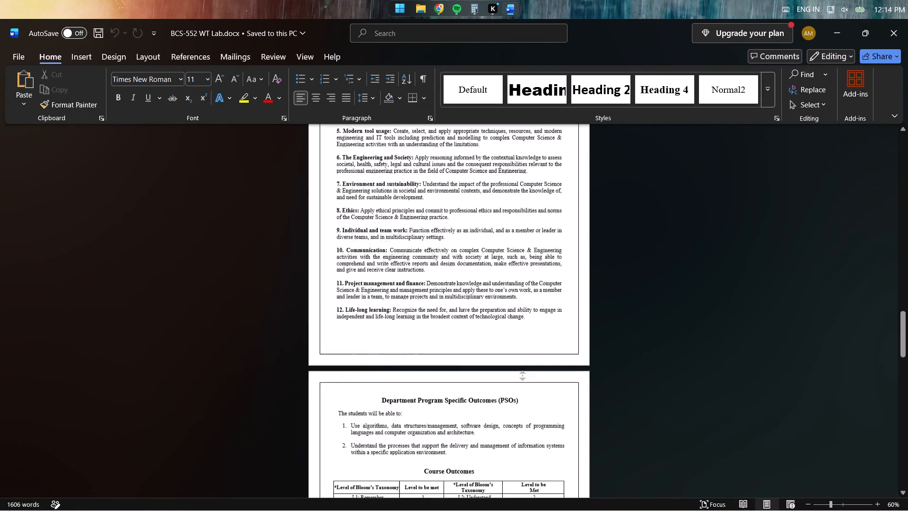
pyautogui.middleClick(515, 436)
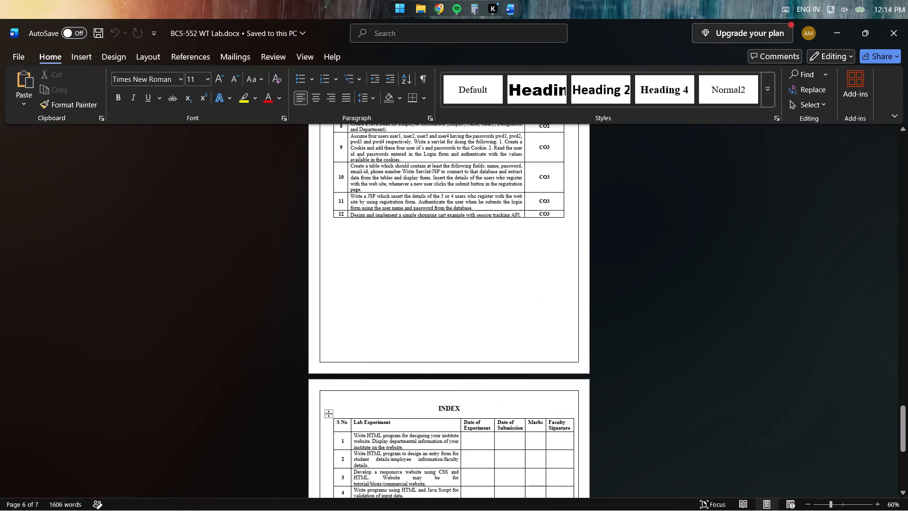
pyautogui.scroll(7, 515, 429)
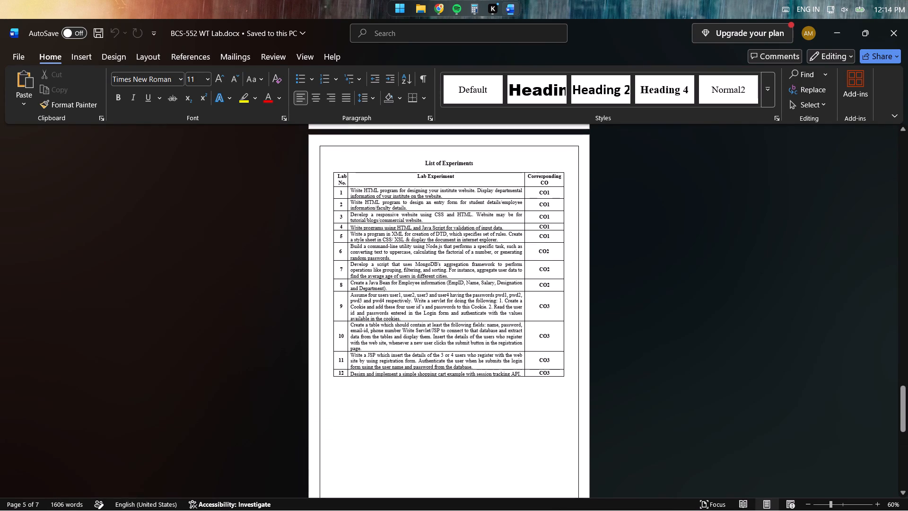
pyautogui.scroll(-10, 515, 429)
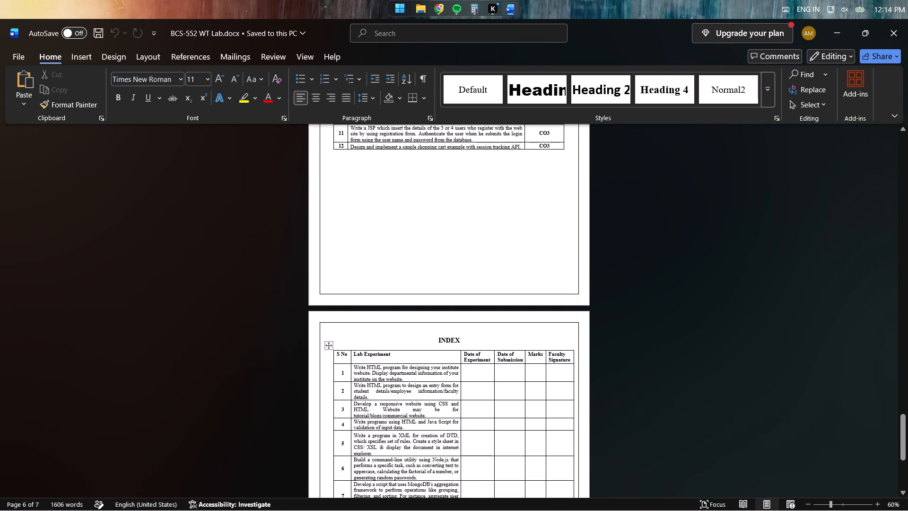
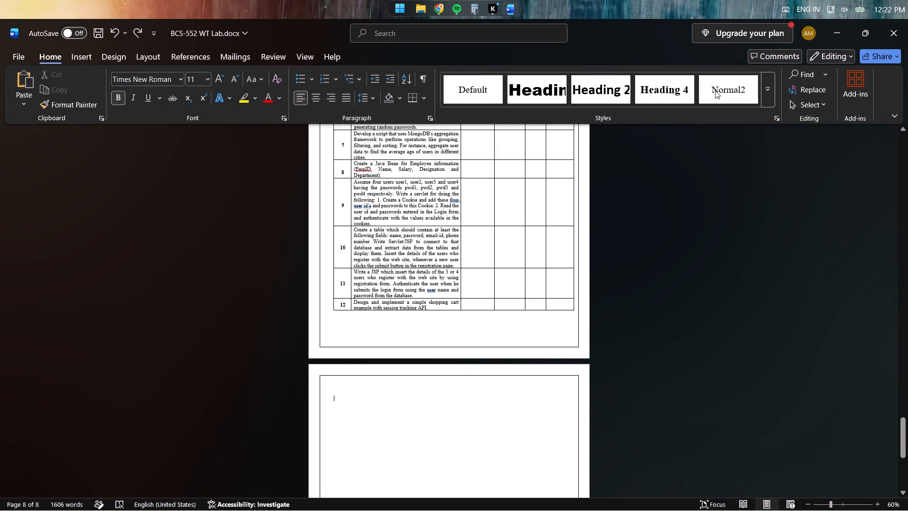
pyautogui.click(666, 91)
pyautogui.press('Up')
pyautogui.press('Up')
pyautogui.press('Down')
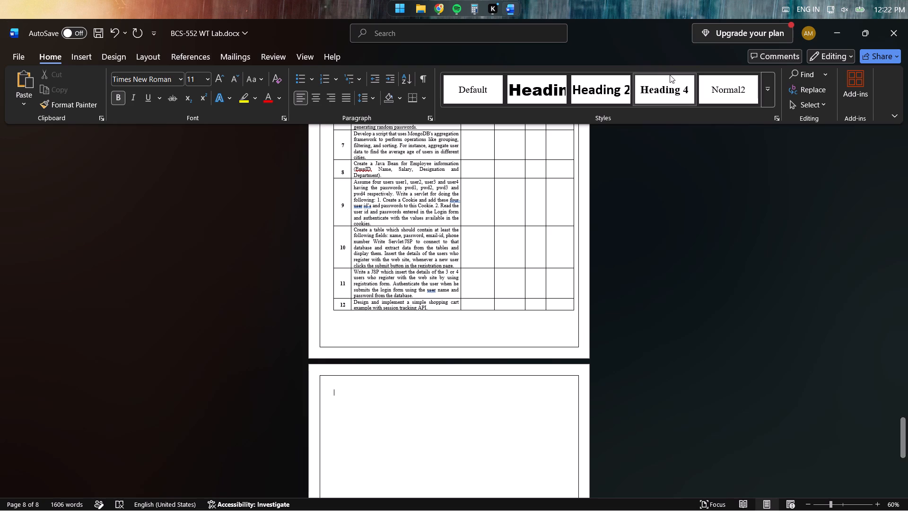
pyautogui.click(650, 81)
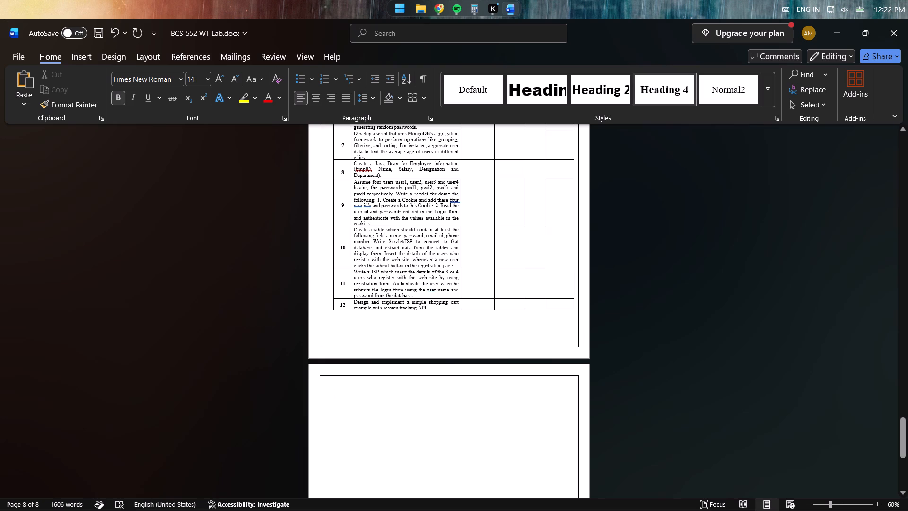
pyautogui.press('e')
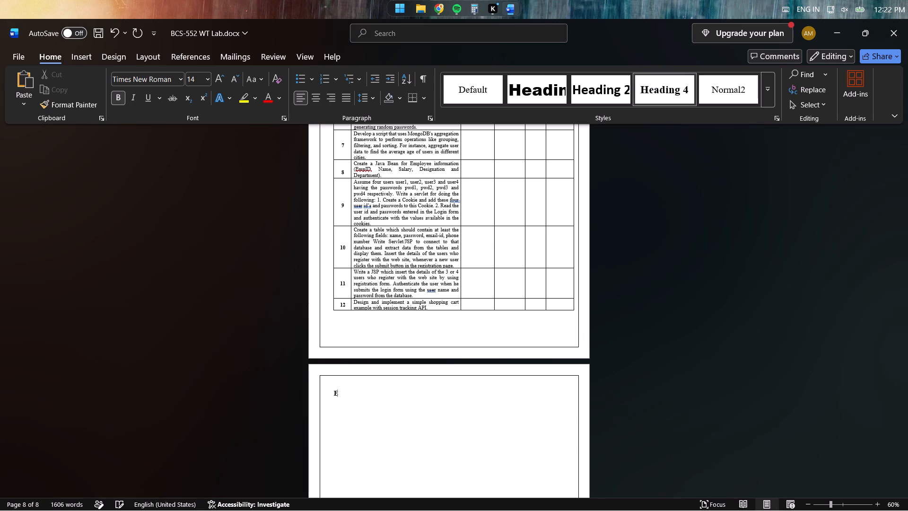
pyautogui.write('PERIMENT-1')
pyautogui.hotkey('shift', ')')
pyautogui.hotkey('shift', 'BackSpace')
pyautogui.hotkey('shift', ':')
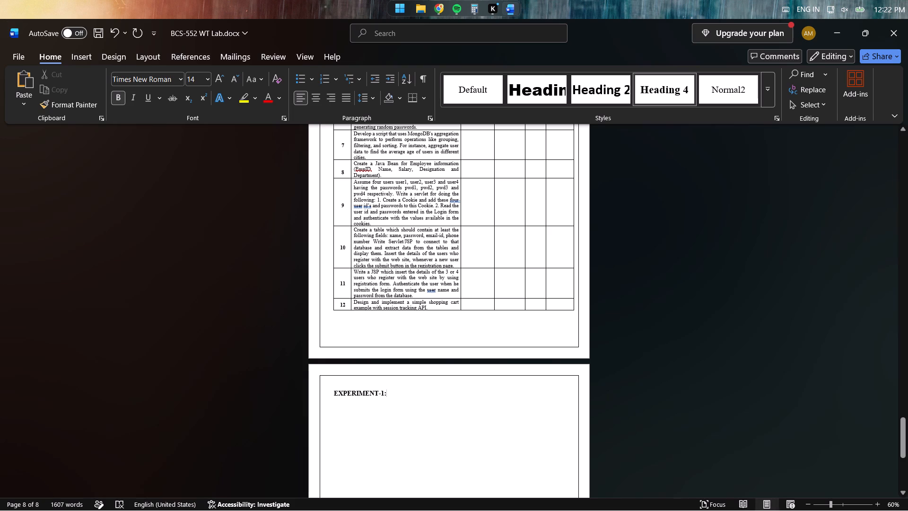
# Underline the whole EXPERIMENT-1 heading, keeping underlining off for text that follows it.
pyautogui.click(142, 98)
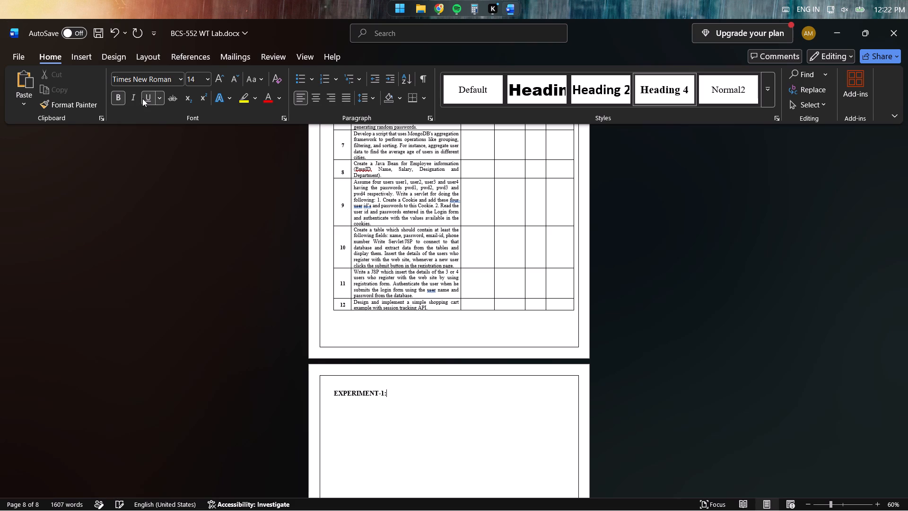
pyautogui.click(149, 100)
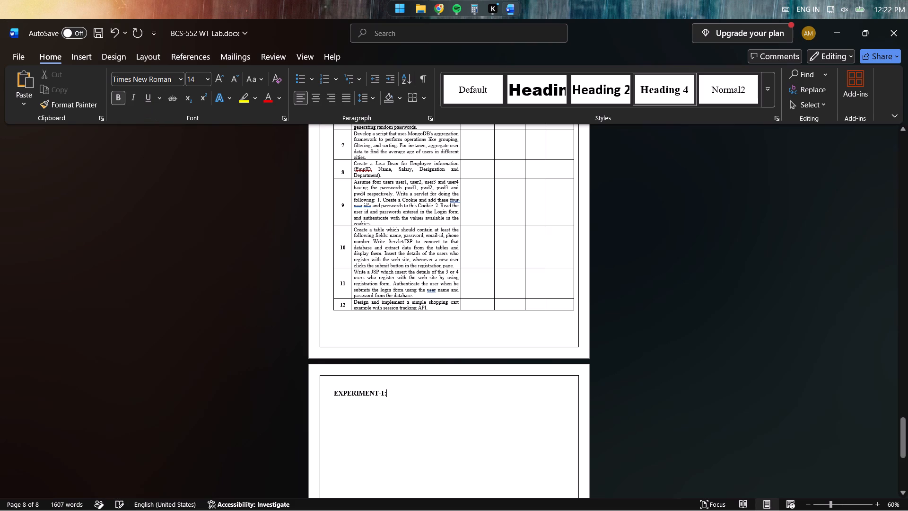
pyautogui.moveTo(390, 398); pyautogui.dragTo(347, 386)
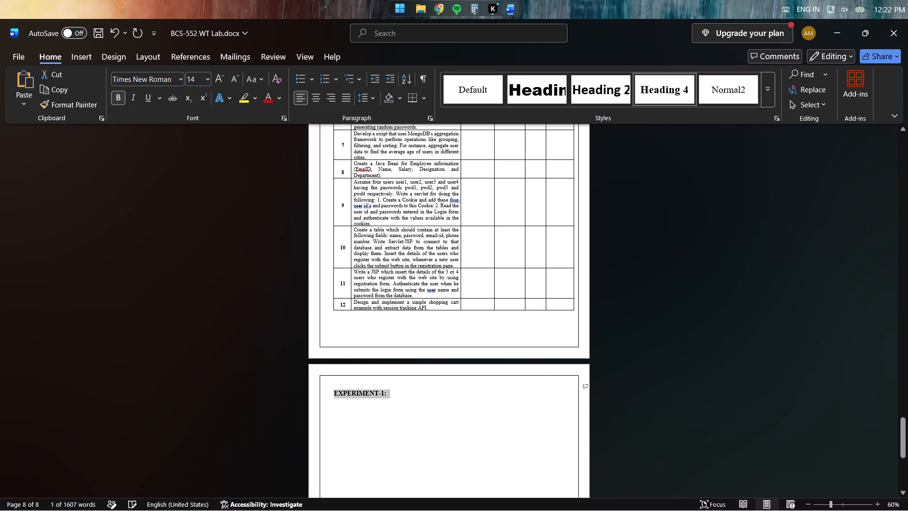
pyautogui.click(148, 102)
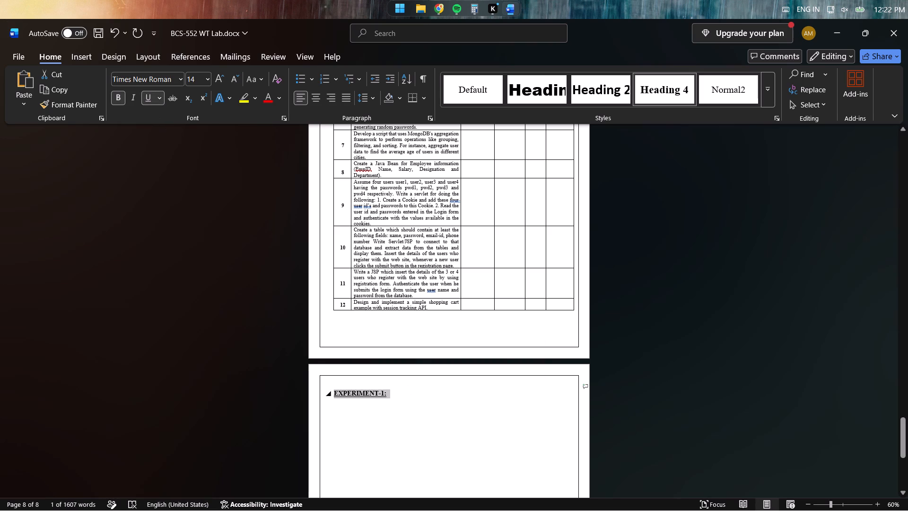
pyautogui.click(432, 400)
pyautogui.click(415, 392)
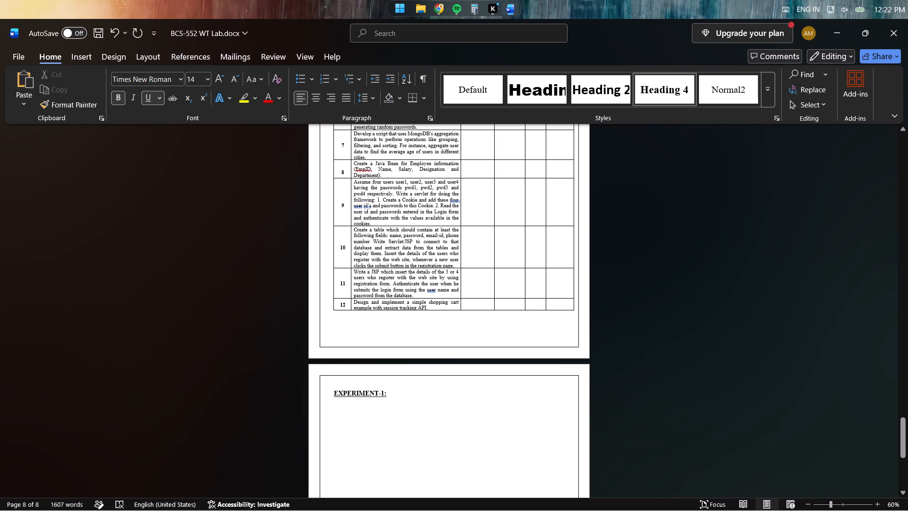
pyautogui.click(145, 96)
# Copy the full problem statement of experiment 1 from the INDEX table.
pyautogui.scroll(9, 391, 256)
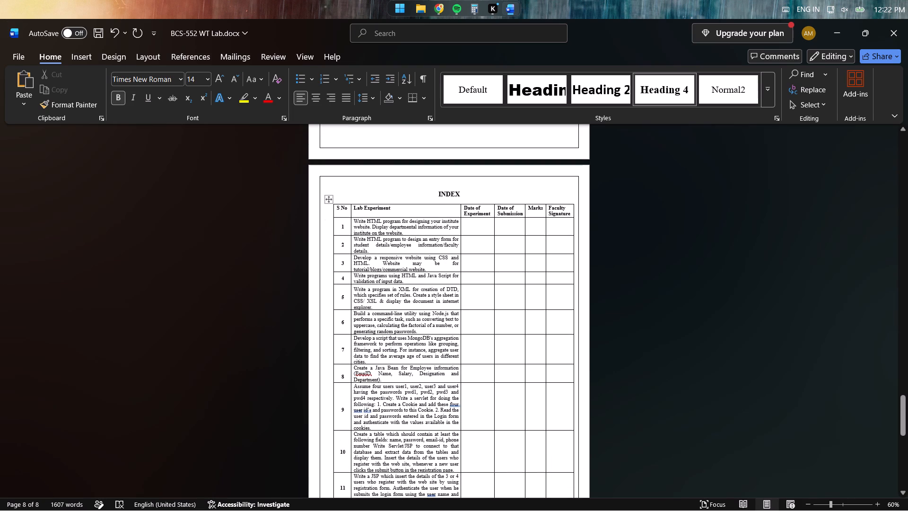
pyautogui.moveTo(408, 230); pyautogui.dragTo(392, 224)
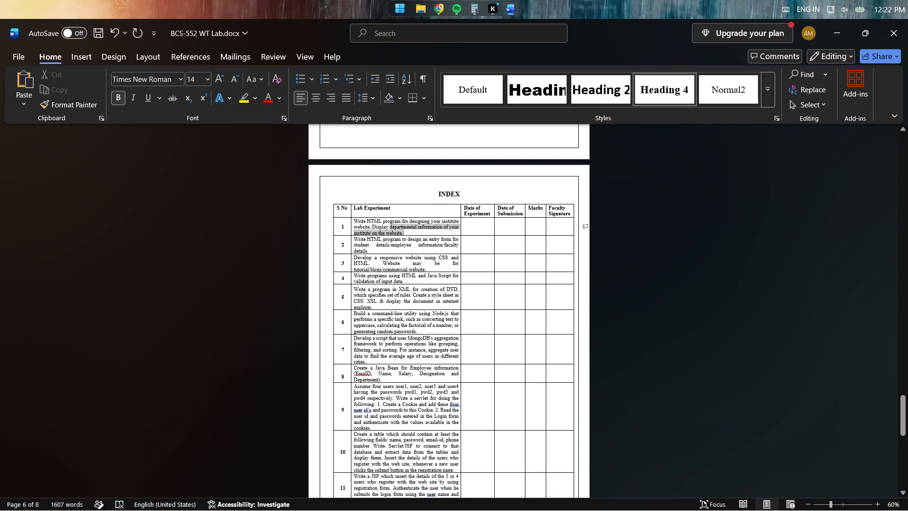
pyautogui.moveTo(392, 224); pyautogui.dragTo(355, 222)
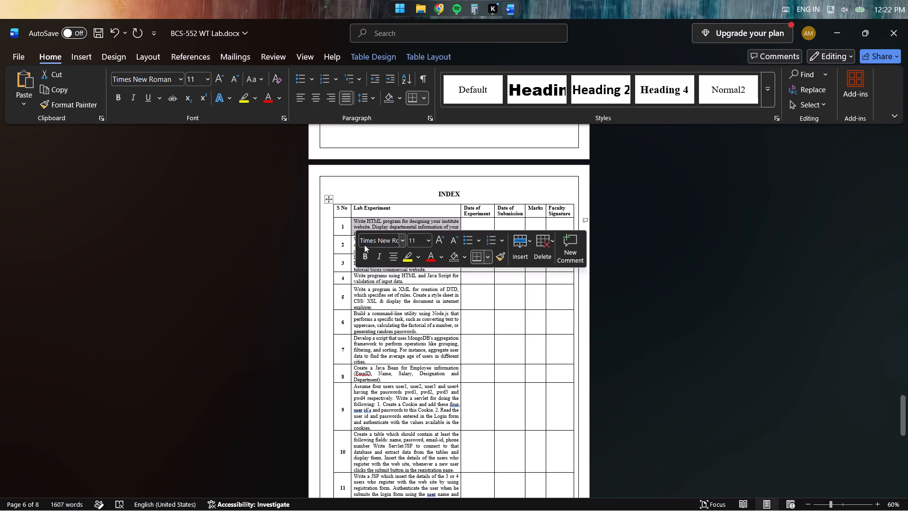
pyautogui.hotkey('ctrl', 'c')
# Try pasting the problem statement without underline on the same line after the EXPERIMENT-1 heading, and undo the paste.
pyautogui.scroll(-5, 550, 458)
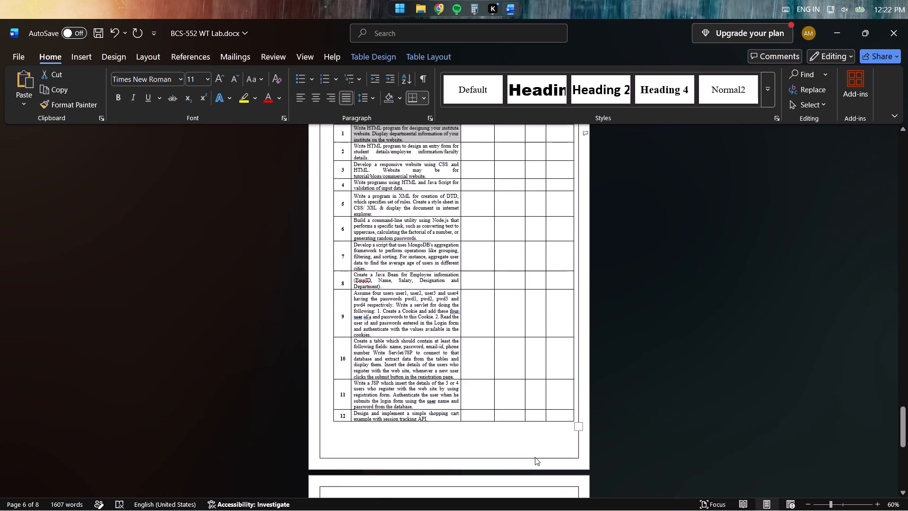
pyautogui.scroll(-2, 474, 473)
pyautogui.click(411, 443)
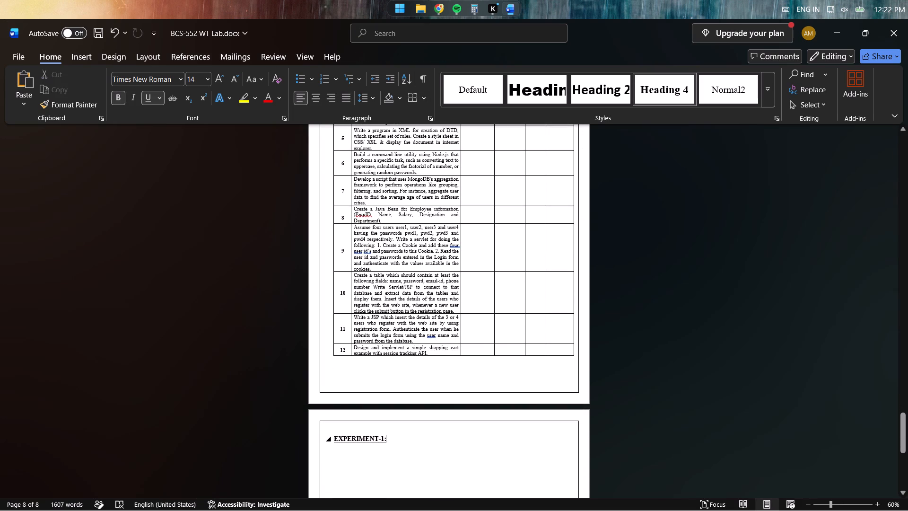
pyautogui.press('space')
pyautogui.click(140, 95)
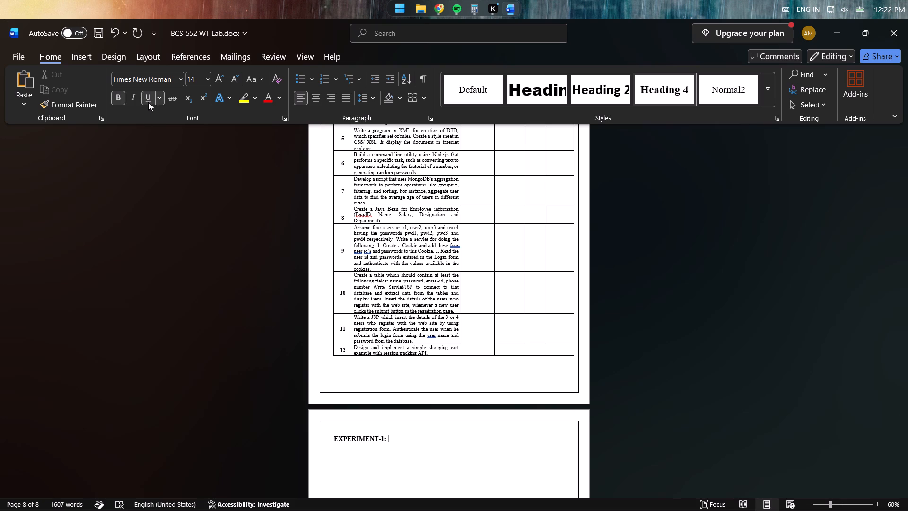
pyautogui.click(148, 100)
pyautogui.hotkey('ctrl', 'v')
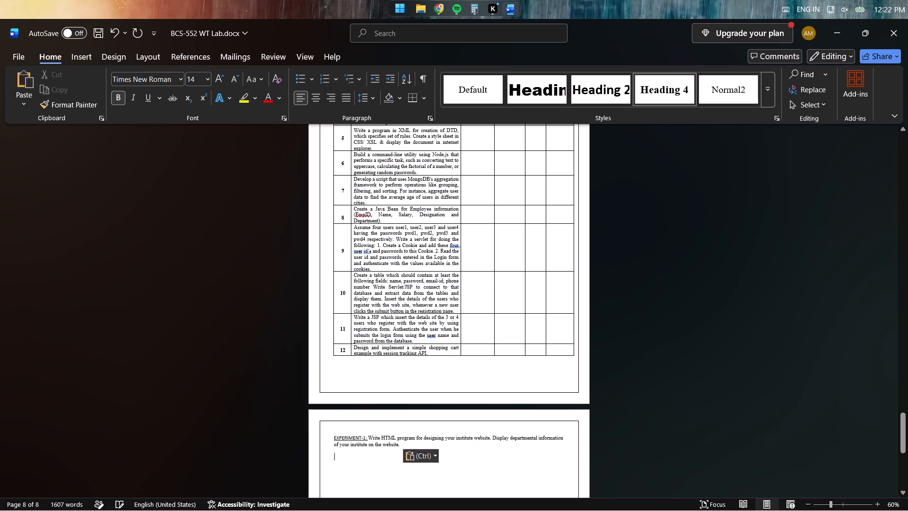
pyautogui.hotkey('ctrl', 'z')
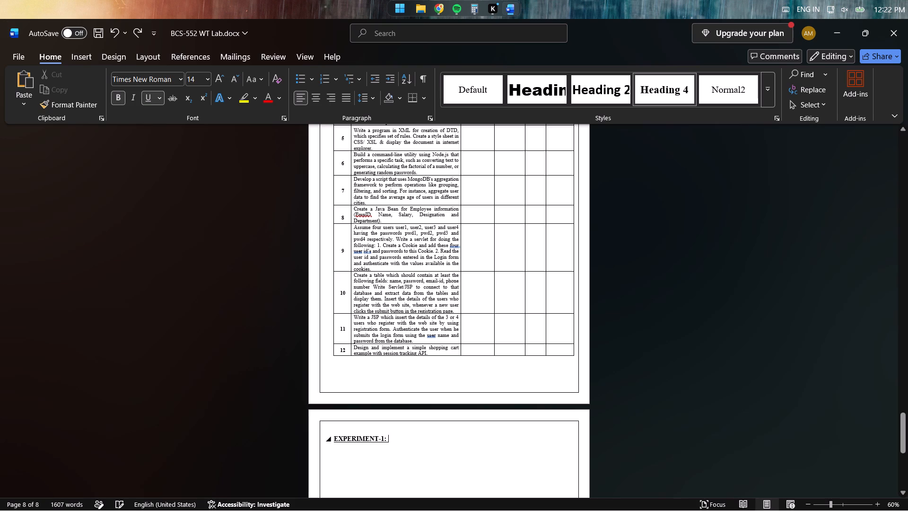
# Paste the problem statement in Normal2 style on its own line below the EXPERIMENT-1 heading, and start a new line directly beneath it.
pyautogui.press('Return')
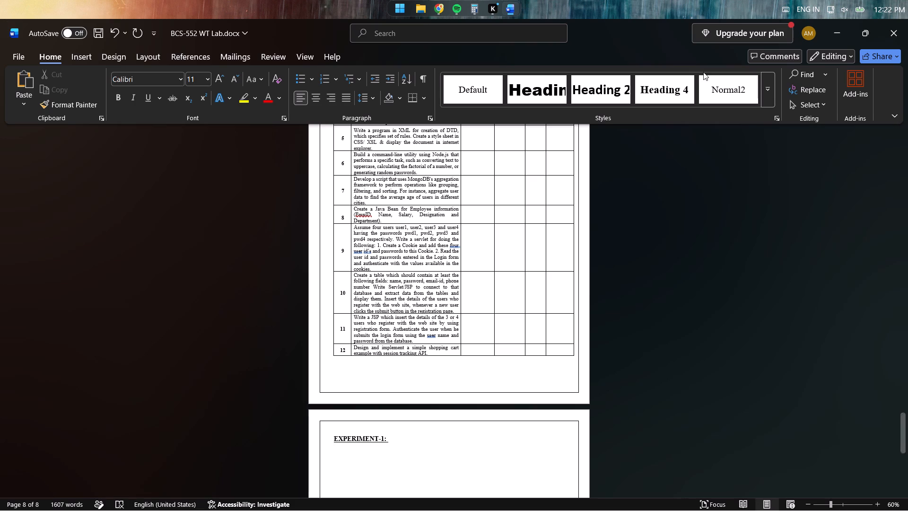
pyautogui.click(713, 88)
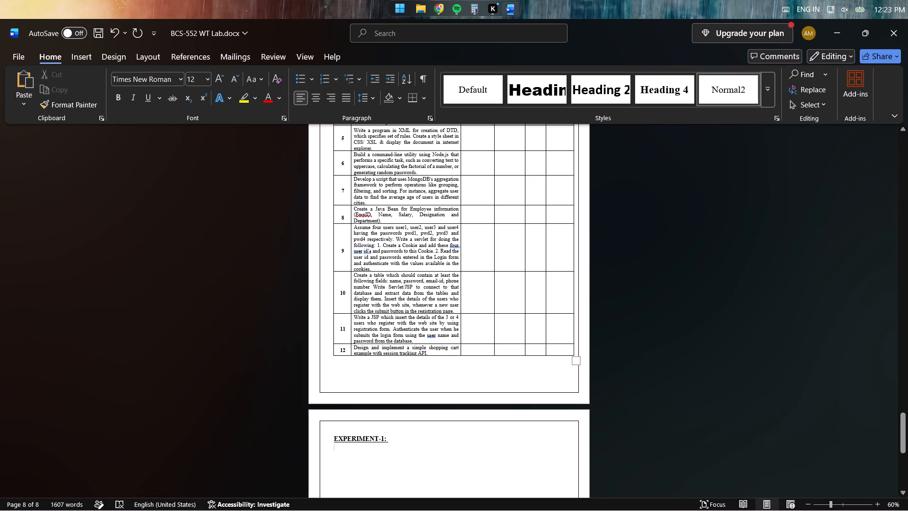
pyautogui.hotkey('ctrl', 'v')
pyautogui.scroll(-2, 464, 432)
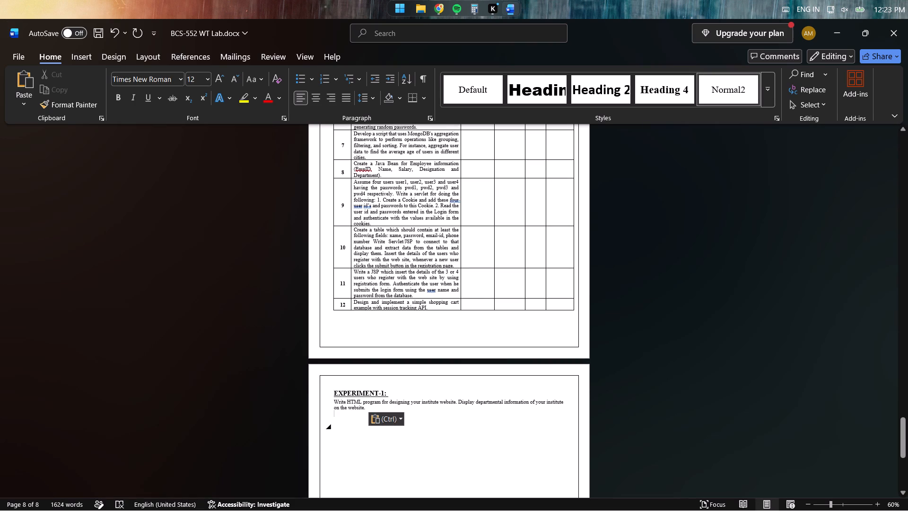
pyautogui.scroll(-1, 404, 424)
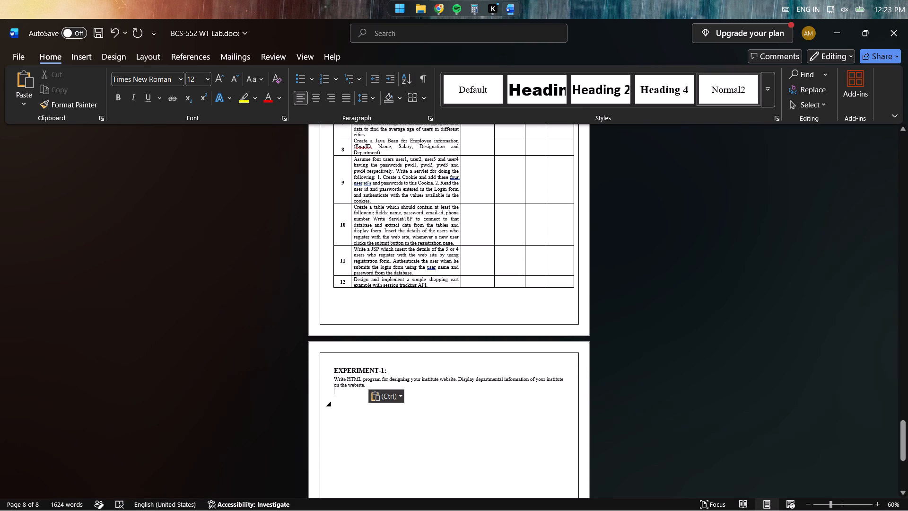
pyautogui.press('Return')
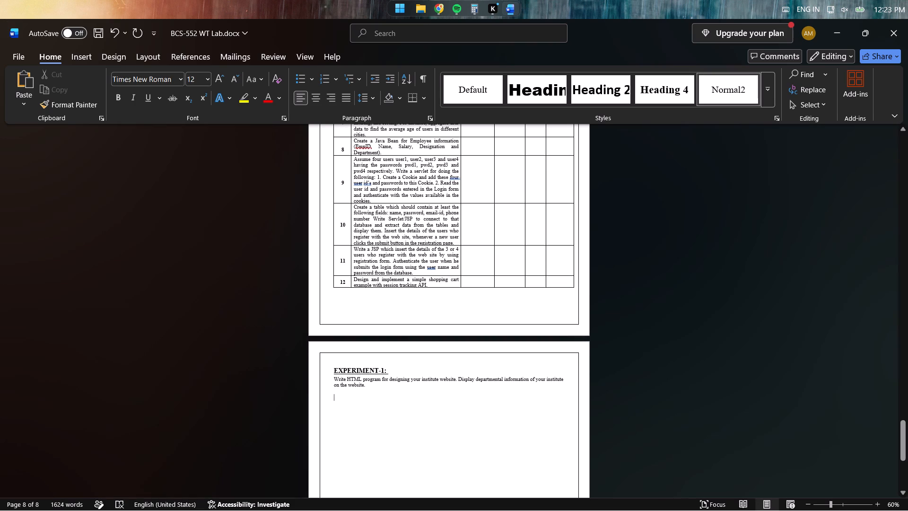
pyautogui.press('BackSpace')
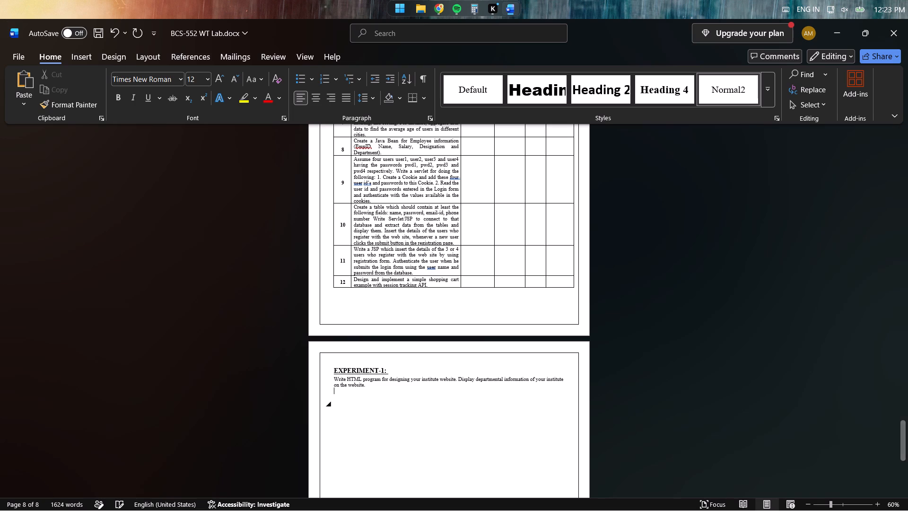
pyautogui.press('BackSpace')
pyautogui.press('Return')
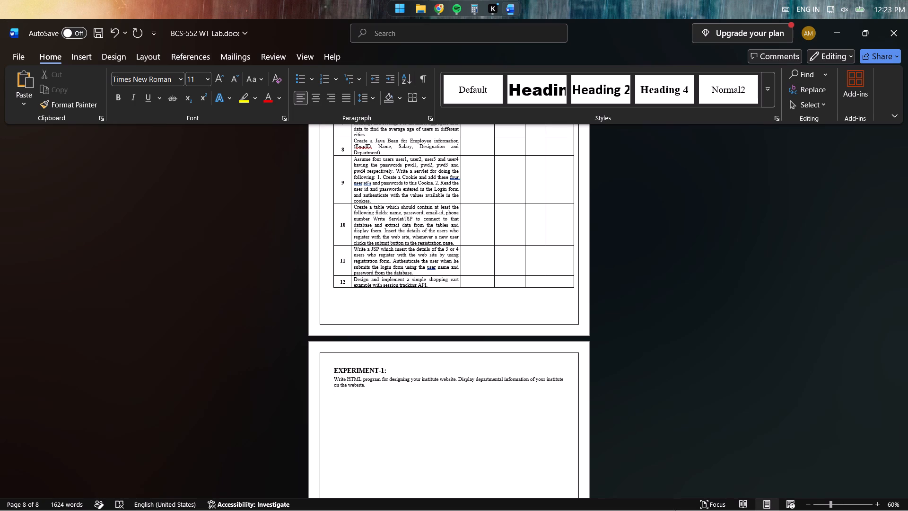
# Add a bold "CODE:" label directly below the experiment 1 problem statement and start a new line.
pyautogui.click(114, 94)
pyautogui.write('CODE')
pyautogui.hotkey('shift', '(')
pyautogui.write('INDE')
pyautogui.press('BackSpace')
pyautogui.press('BackSpace')
pyautogui.press('BackSpace')
pyautogui.press('BackSpace')
pyautogui.press('BackSpace')
pyautogui.press('Return')
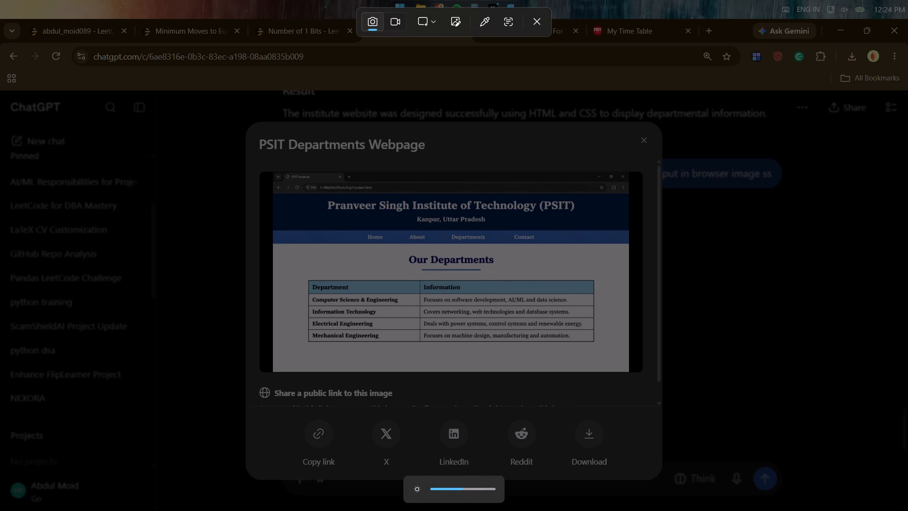
pyautogui.moveTo(272, 174); pyautogui.dragTo(337, 305)
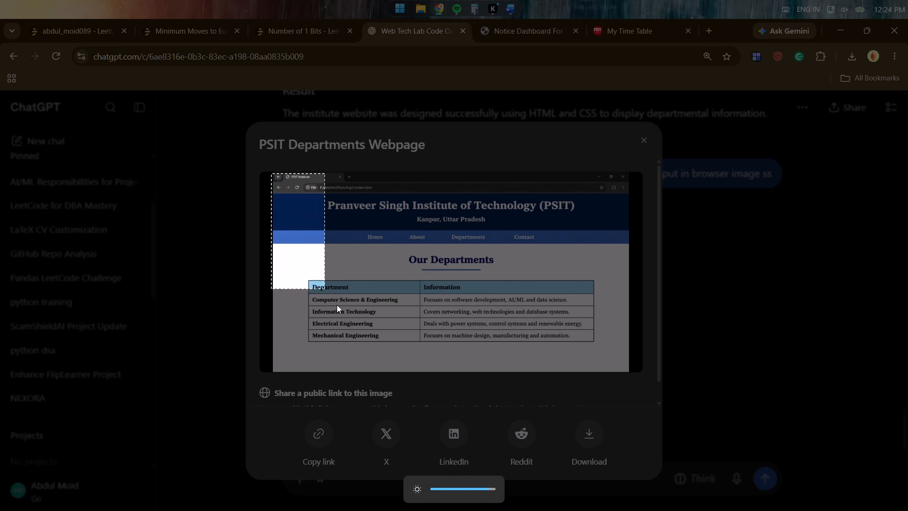
pyautogui.moveTo(337, 305); pyautogui.dragTo(630, 378)
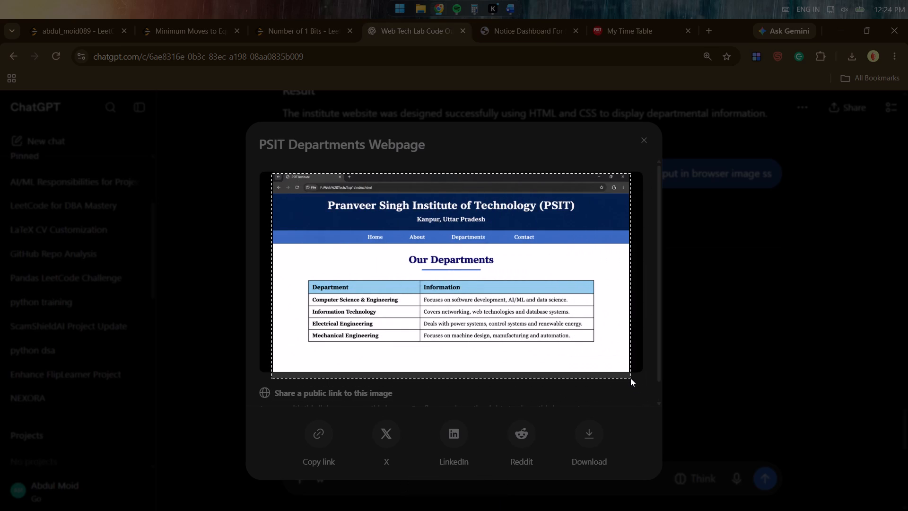
pyautogui.moveTo(630, 378); pyautogui.dragTo(629, 375)
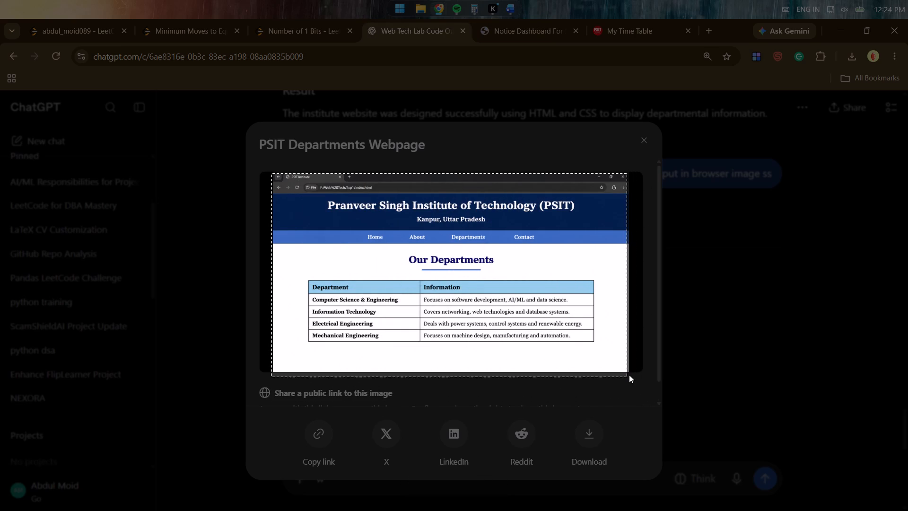
pyautogui.moveTo(629, 375); pyautogui.dragTo(631, 373)
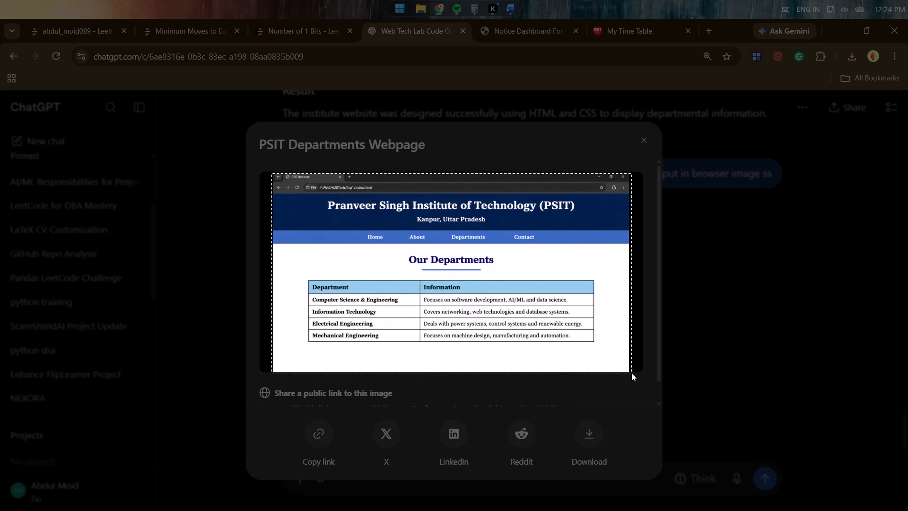
pyautogui.moveTo(631, 373); pyautogui.dragTo(629, 369)
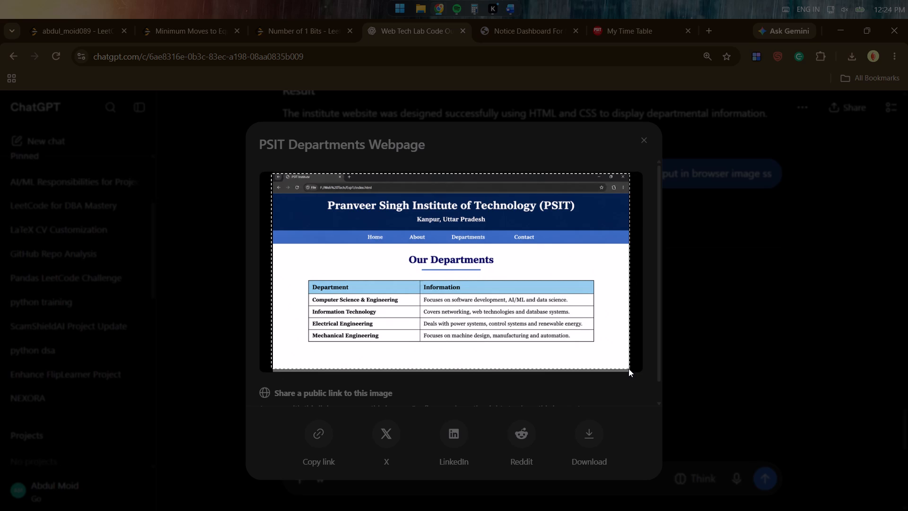
pyautogui.moveTo(629, 369); pyautogui.dragTo(627, 370)
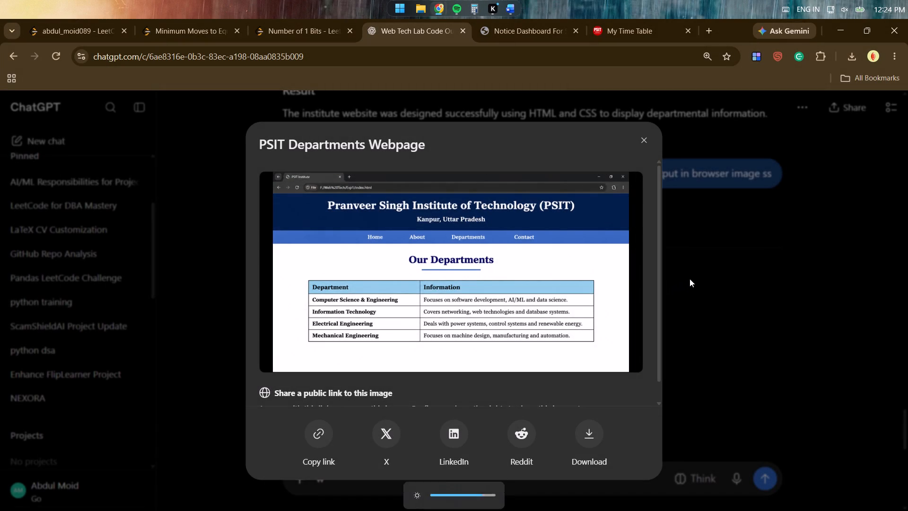
pyautogui.click(700, 271)
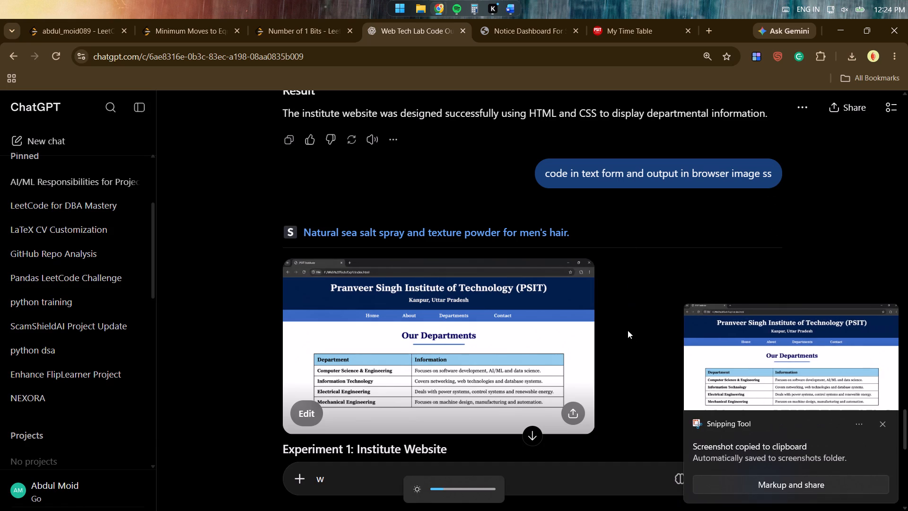
# Back in the Word document, add the label "OUTPUT:" below the program's closing </html> line and start a new line.
pyautogui.hotkey('alt', 'Tab')
pyautogui.click(385, 336)
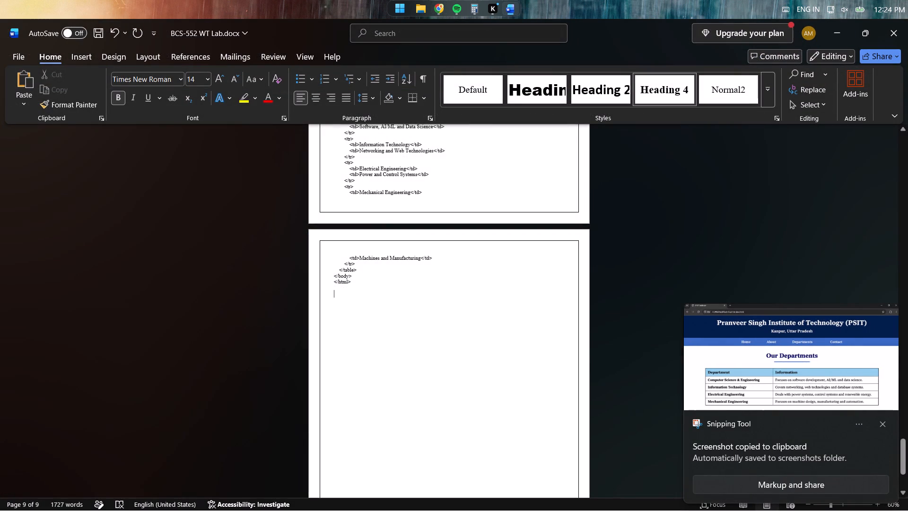
pyautogui.write('OUTPUT')
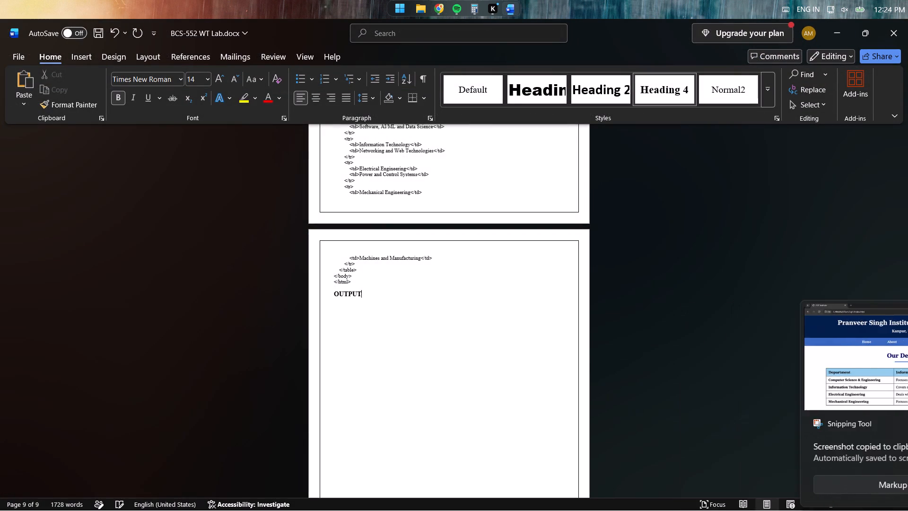
pyautogui.hotkey('shift', ':')
pyautogui.press('Return')
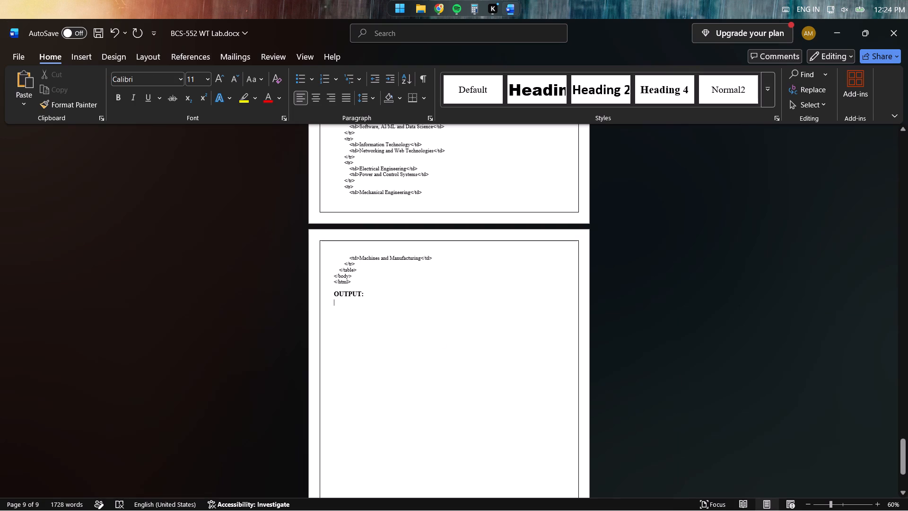
# Paste the webpage screenshot below the OUTPUT: label and try to move it slightly down.
pyautogui.hotkey('ctrl', 'v')
pyautogui.click(446, 361)
pyautogui.moveTo(446, 361); pyautogui.dragTo(449, 375)
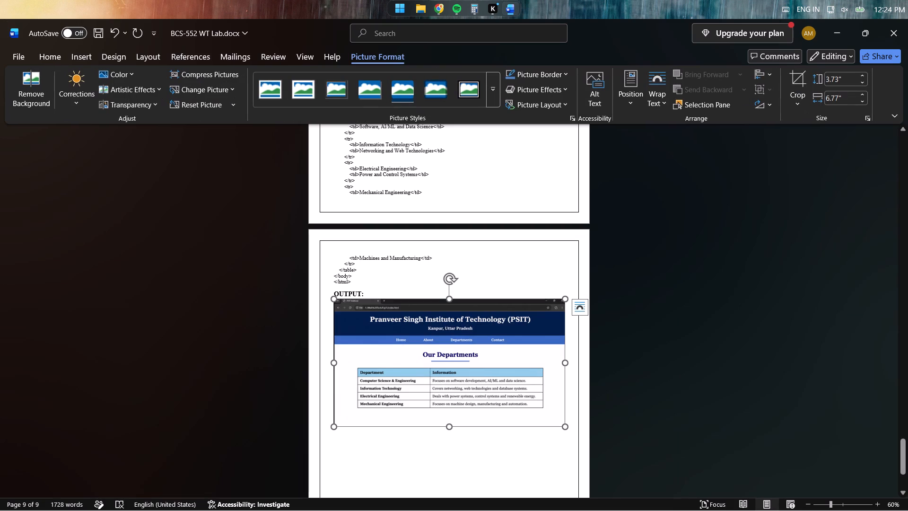
pyautogui.click(446, 365)
pyautogui.moveTo(445, 362); pyautogui.dragTo(444, 374)
pyautogui.click(517, 322)
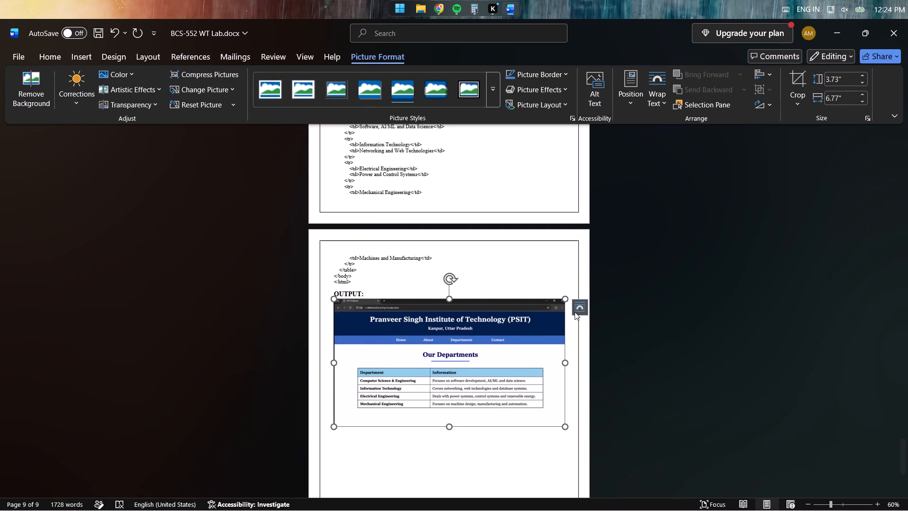
# Set the image's text wrapping to Tight and move it slightly down, leaving a small gap below OUTPUT: within the text margins.
pyautogui.click(575, 312)
pyautogui.click(637, 392)
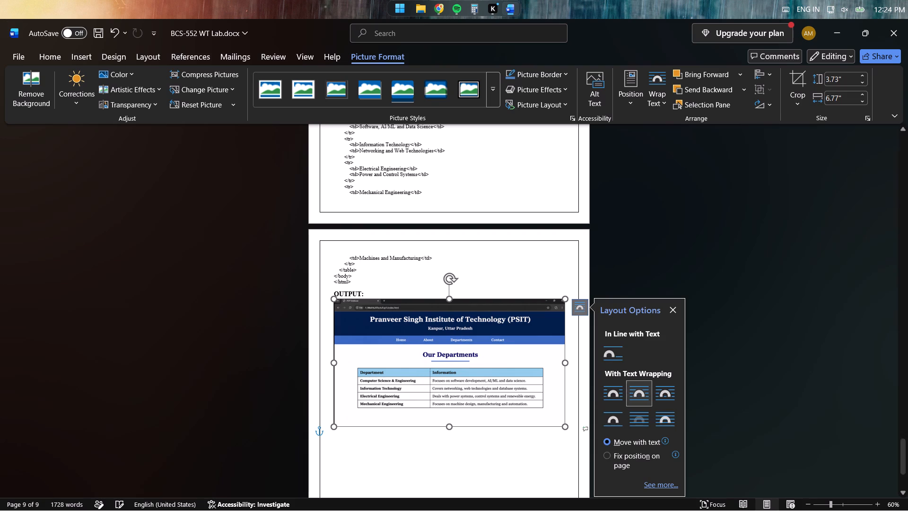
pyautogui.click(451, 344)
pyautogui.click(450, 343)
pyautogui.moveTo(445, 340); pyautogui.dragTo(454, 355)
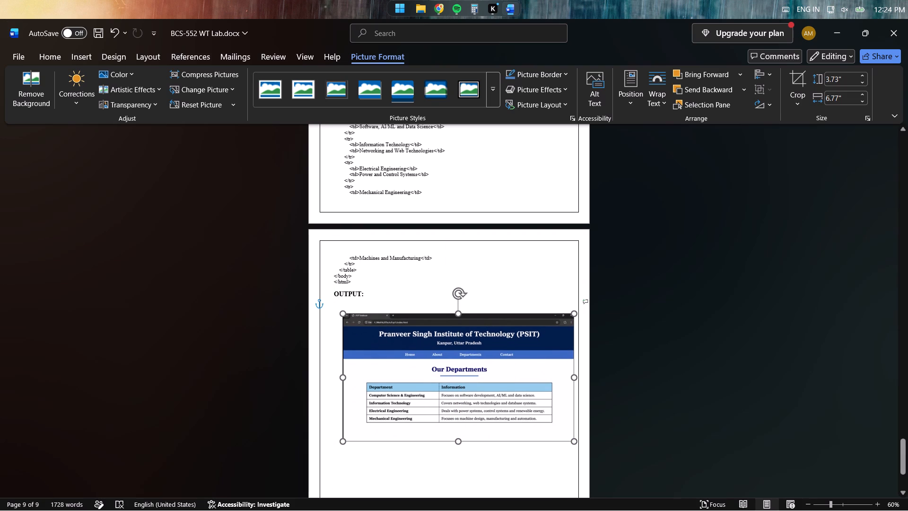
pyautogui.moveTo(454, 355); pyautogui.dragTo(441, 349)
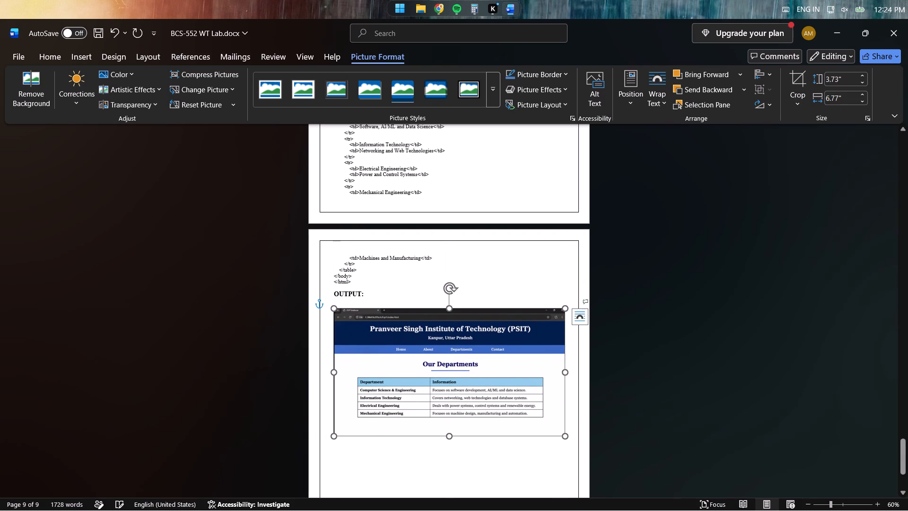
pyautogui.click(661, 306)
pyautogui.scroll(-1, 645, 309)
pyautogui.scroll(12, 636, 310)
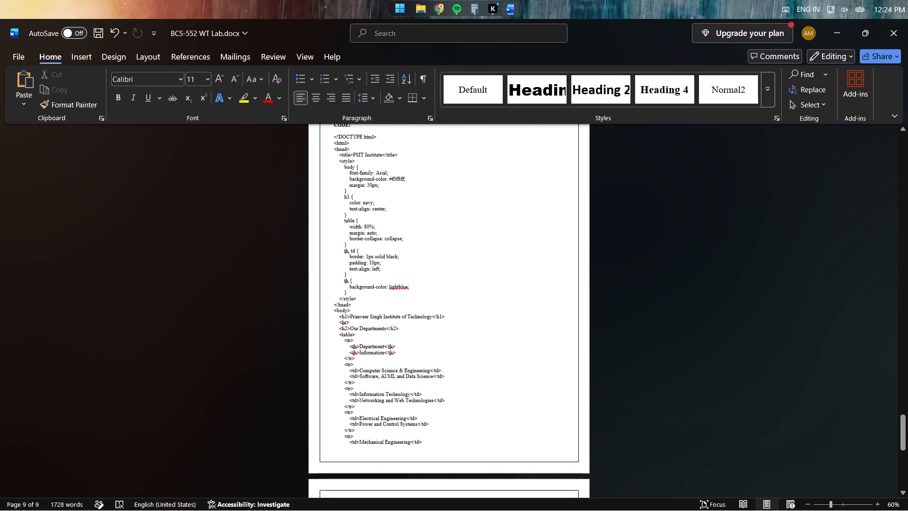
# Review the document from the Experiment-1 code back through the index and list of experiments, returning to the output screenshot.
pyautogui.scroll(8, 606, 292)
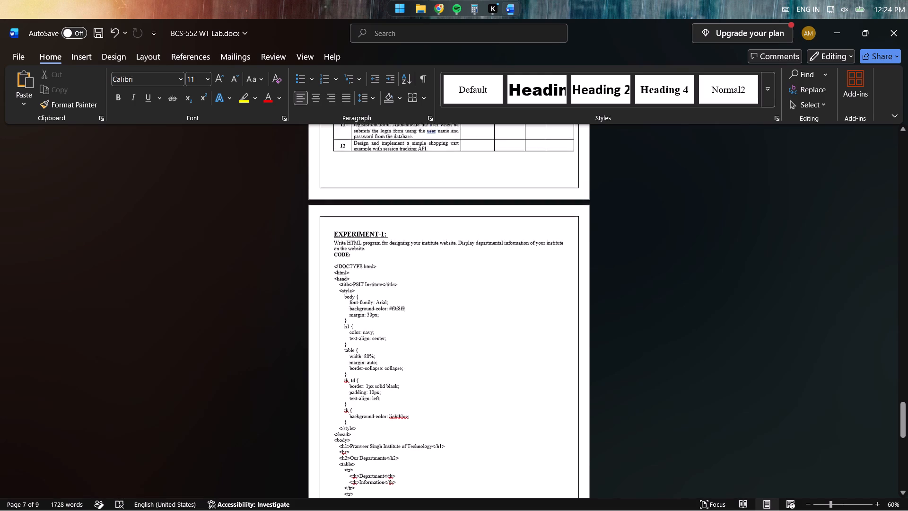
pyautogui.scroll(15, 606, 292)
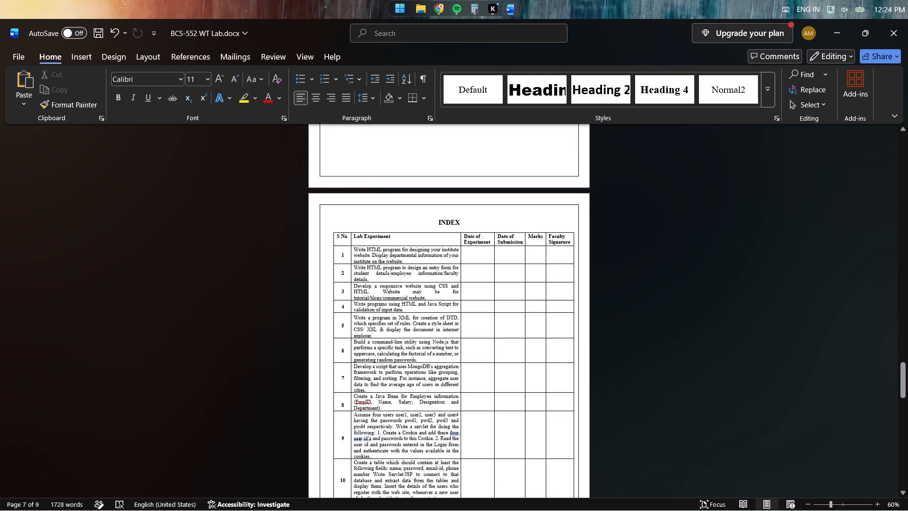
pyautogui.scroll(17, 602, 290)
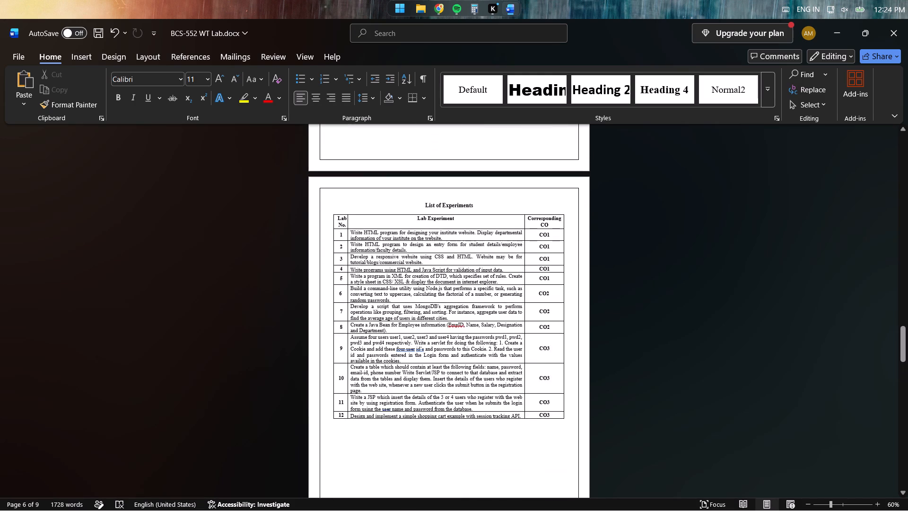
pyautogui.scroll(7, 603, 280)
pyautogui.scroll(-17, 603, 280)
pyautogui.middleClick(603, 280)
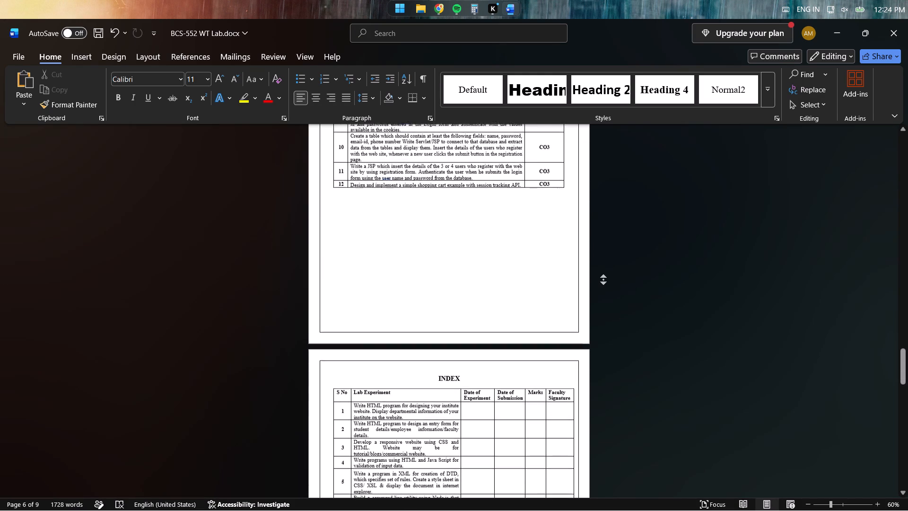
pyautogui.middleClick(614, 356)
pyautogui.scroll(-2, 619, 345)
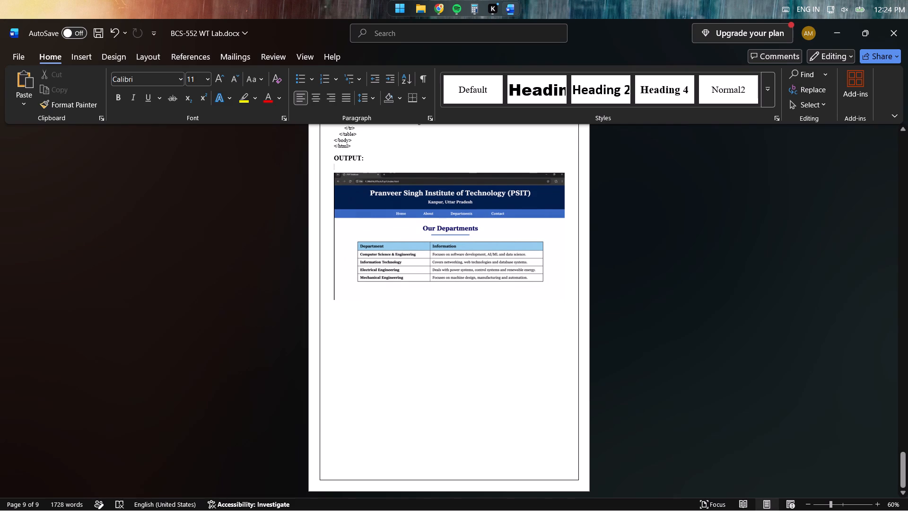
pyautogui.scroll(-6, 673, 285)
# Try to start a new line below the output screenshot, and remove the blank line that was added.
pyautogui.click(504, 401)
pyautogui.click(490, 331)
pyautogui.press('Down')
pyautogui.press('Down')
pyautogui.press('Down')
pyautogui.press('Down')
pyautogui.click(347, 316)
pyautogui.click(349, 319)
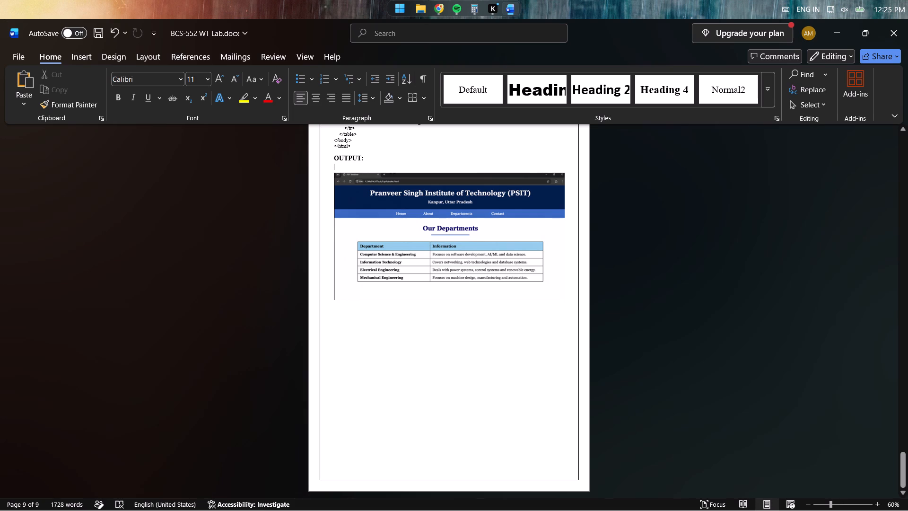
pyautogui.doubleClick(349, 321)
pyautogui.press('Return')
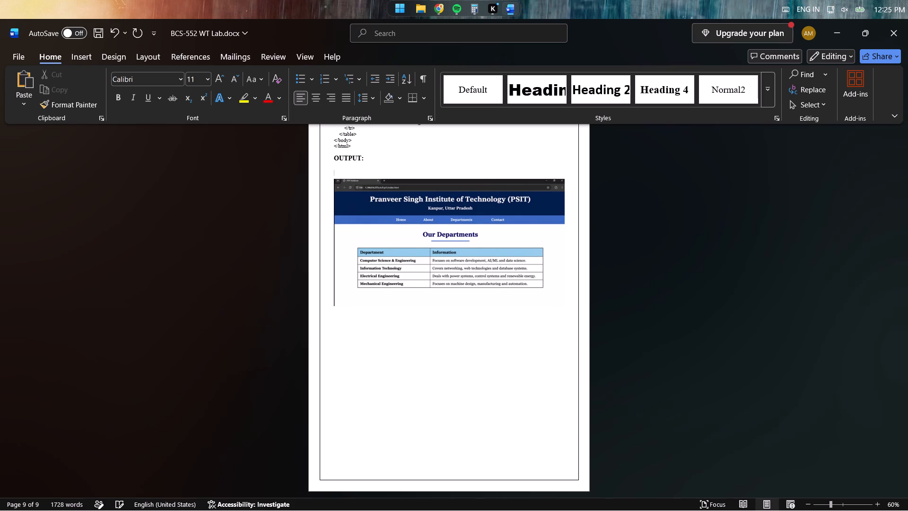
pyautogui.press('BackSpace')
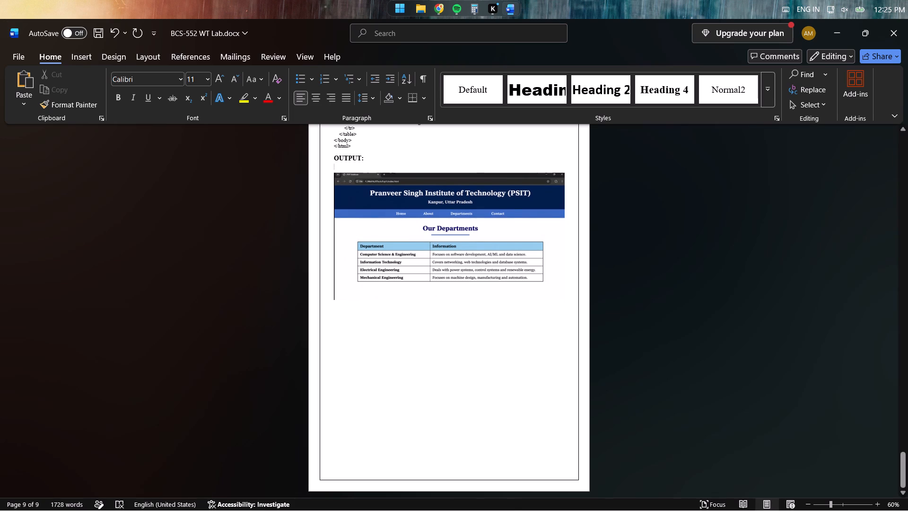
# Change the departments webpage screenshot's layout to In Line with Text.
pyautogui.rightClick(384, 233)
pyautogui.click(582, 178)
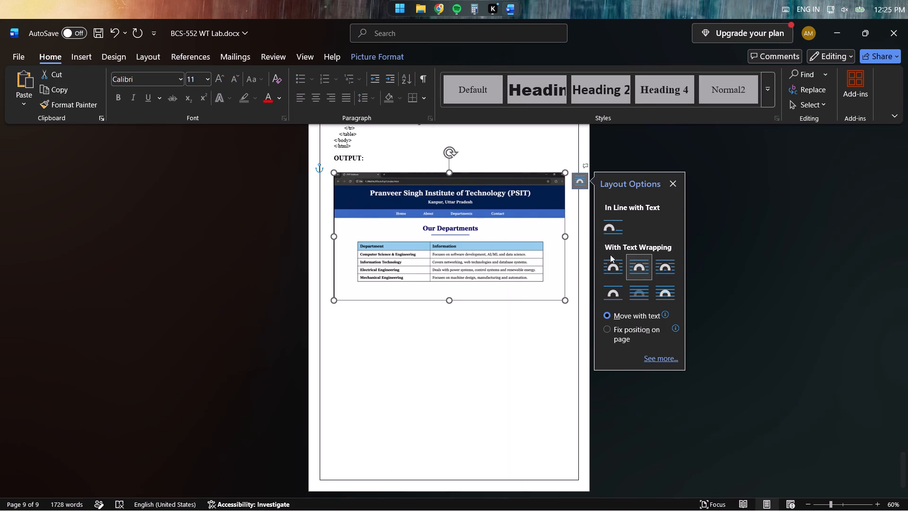
pyautogui.click(614, 226)
pyautogui.click(448, 332)
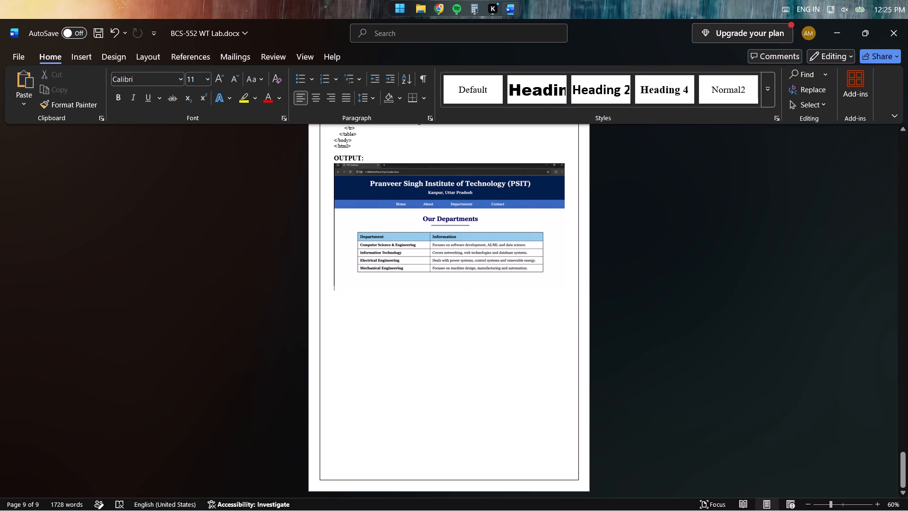
# Insert one blank line between the OUTPUT: label and the webpage screenshot.
pyautogui.click(411, 333)
pyautogui.press('Down')
pyautogui.press('Down')
pyautogui.press('Down')
pyautogui.press('Down')
pyautogui.press('Down')
pyautogui.press('Down')
pyautogui.press('Down')
pyautogui.press('Down')
pyautogui.press('Down')
pyautogui.press('Down')
pyautogui.press('Down')
pyautogui.press('Down')
pyautogui.press('Down')
pyautogui.press('Down')
pyautogui.press('Down')
pyautogui.press('Down')
pyautogui.press('Down')
pyautogui.press('Down')
pyautogui.press('Down')
pyautogui.press('Down')
pyautogui.press('Down')
pyautogui.press('Return')
pyautogui.press('Return')
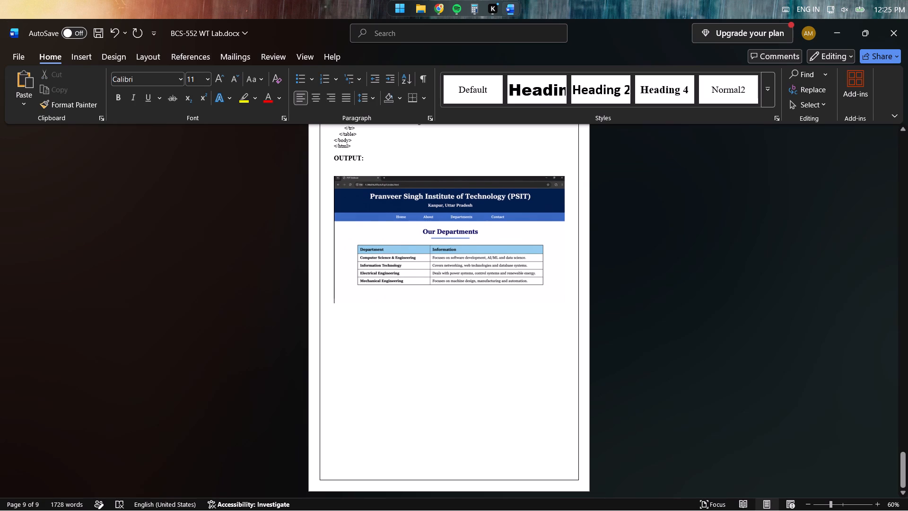
pyautogui.press('BackSpace')
# Set the webpage screenshot's text wrapping to Top and Bottom.
pyautogui.rightClick(476, 247)
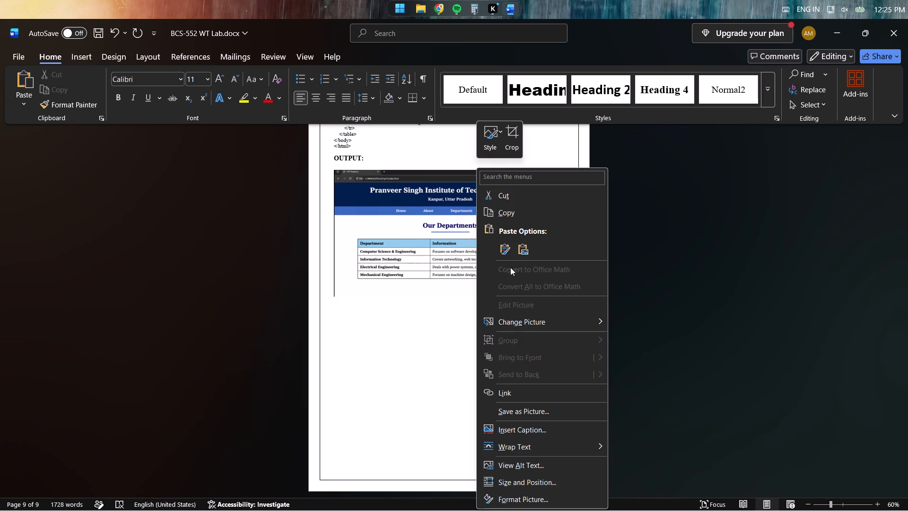
pyautogui.click(429, 245)
pyautogui.click(585, 180)
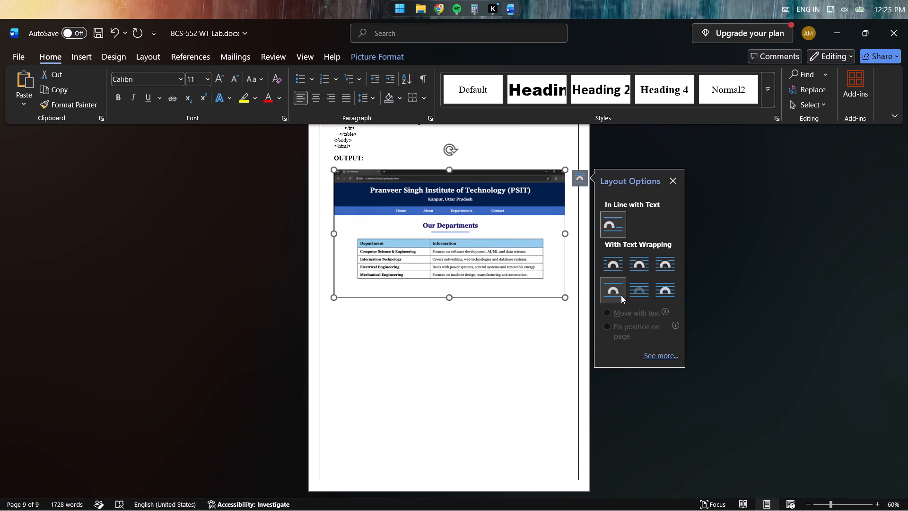
pyautogui.click(619, 295)
pyautogui.click(428, 341)
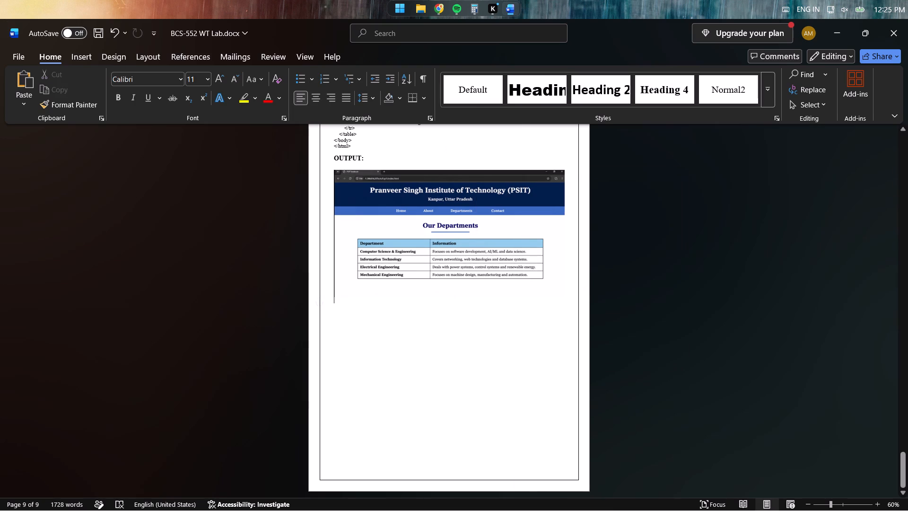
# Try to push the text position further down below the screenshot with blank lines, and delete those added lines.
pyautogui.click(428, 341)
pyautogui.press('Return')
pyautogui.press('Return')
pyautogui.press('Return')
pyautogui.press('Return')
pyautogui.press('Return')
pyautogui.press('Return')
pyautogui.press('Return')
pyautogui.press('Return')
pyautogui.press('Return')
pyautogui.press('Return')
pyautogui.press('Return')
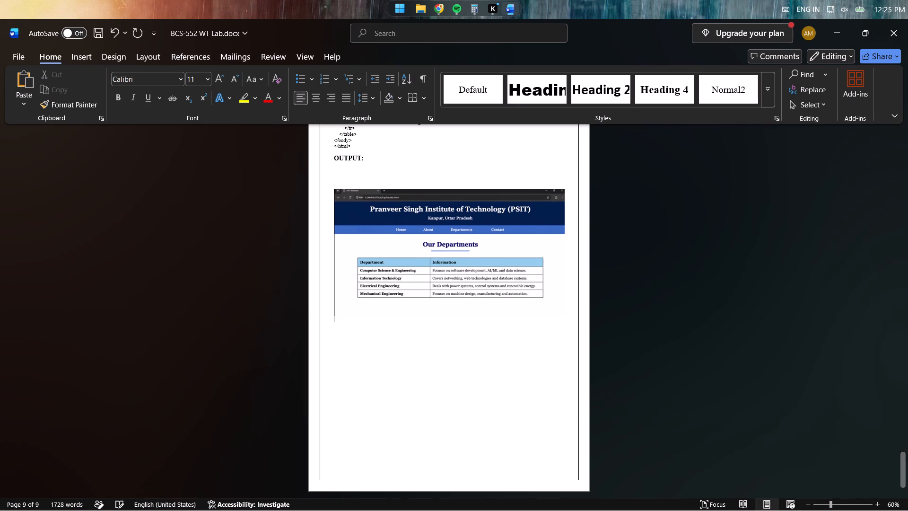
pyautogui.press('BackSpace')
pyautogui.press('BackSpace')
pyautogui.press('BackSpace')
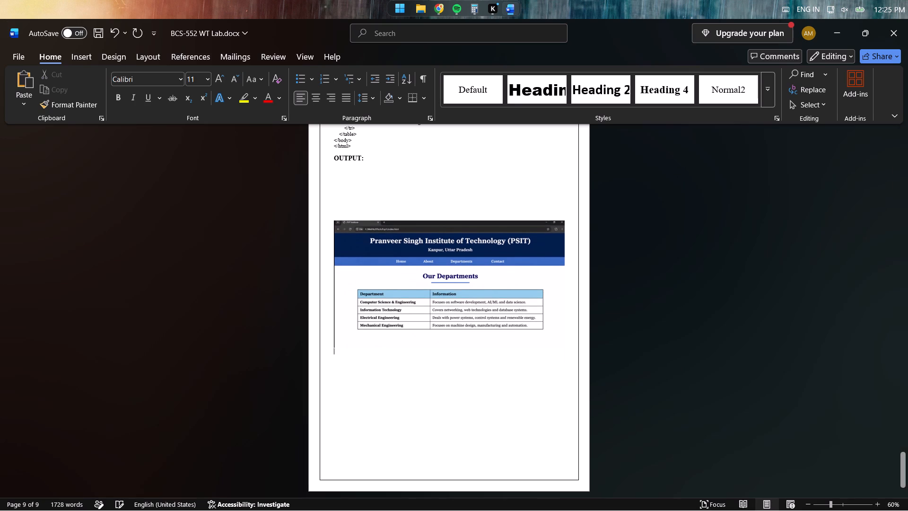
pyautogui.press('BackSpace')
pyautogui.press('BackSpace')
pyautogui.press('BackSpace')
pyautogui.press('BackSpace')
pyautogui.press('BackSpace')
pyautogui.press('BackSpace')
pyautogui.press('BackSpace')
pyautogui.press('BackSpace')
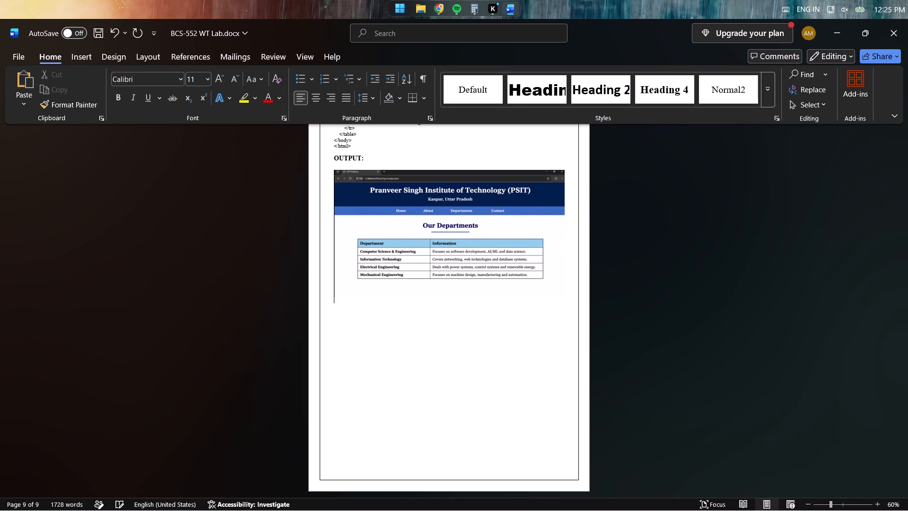
# Set the webpage screenshot's layout to Fix position on page.
pyautogui.rightClick(453, 251)
pyautogui.click(408, 247)
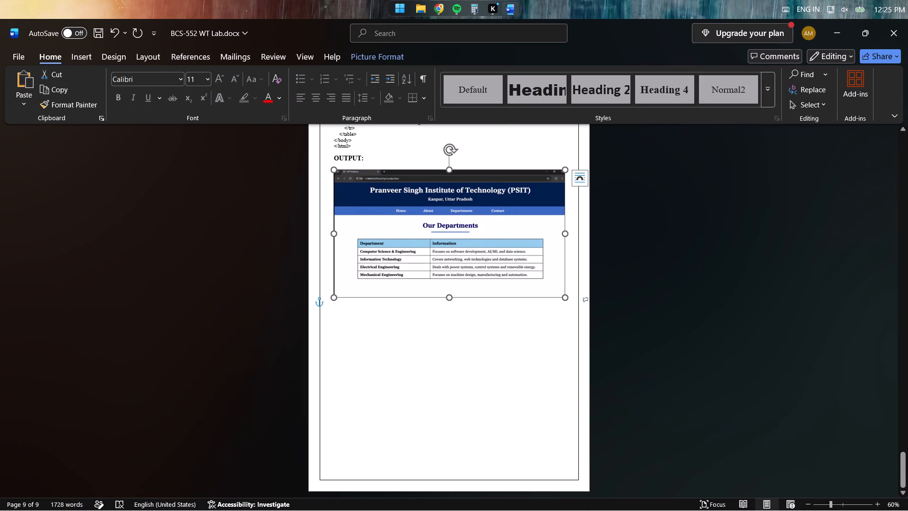
pyautogui.click(574, 185)
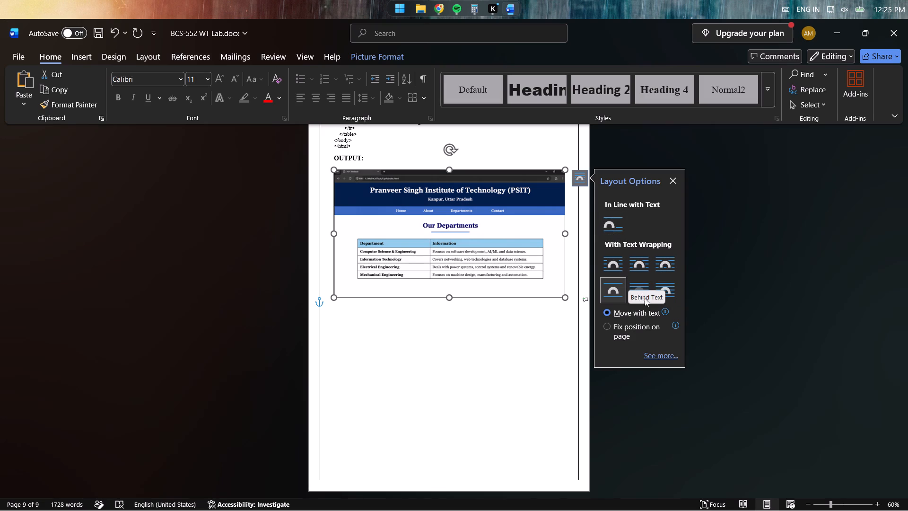
pyautogui.click(612, 326)
pyautogui.click(484, 374)
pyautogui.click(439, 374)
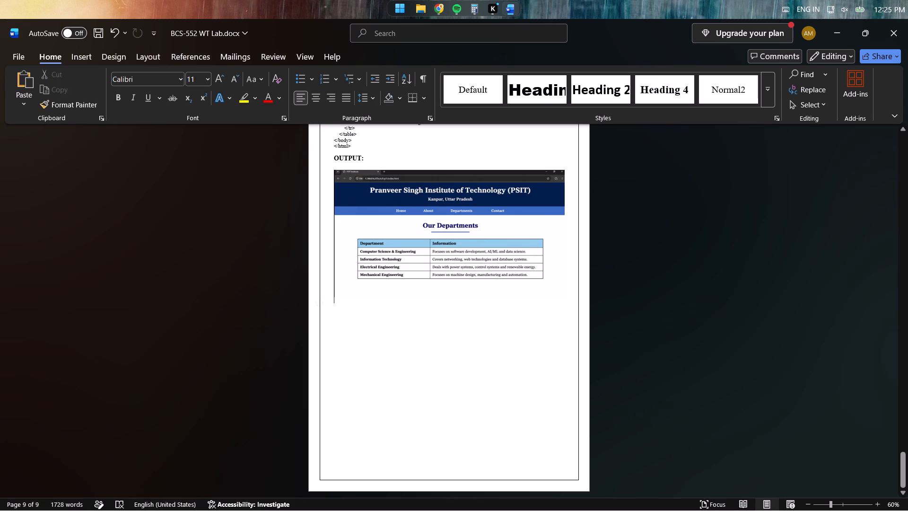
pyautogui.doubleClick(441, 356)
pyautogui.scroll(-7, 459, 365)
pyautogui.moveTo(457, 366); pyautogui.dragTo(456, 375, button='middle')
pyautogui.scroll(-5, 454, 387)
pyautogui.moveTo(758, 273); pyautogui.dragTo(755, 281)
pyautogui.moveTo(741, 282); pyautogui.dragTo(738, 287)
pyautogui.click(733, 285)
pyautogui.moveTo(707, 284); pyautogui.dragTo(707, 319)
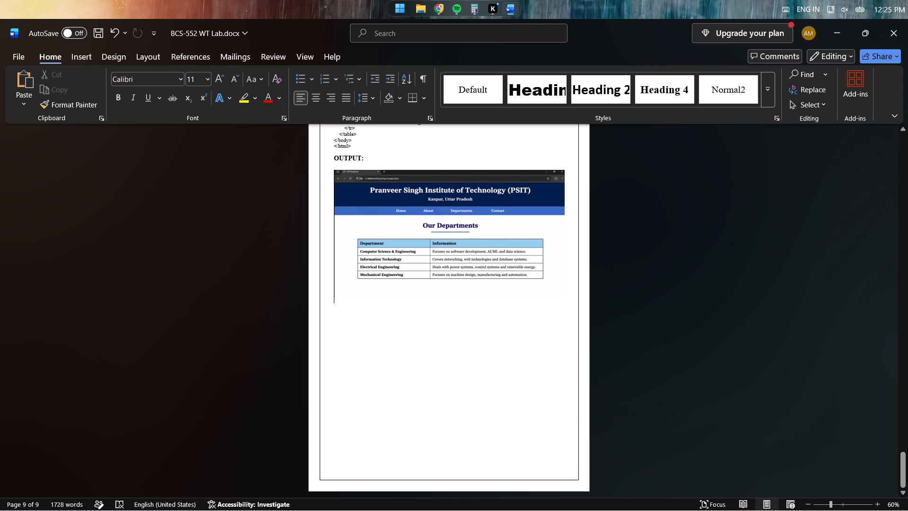
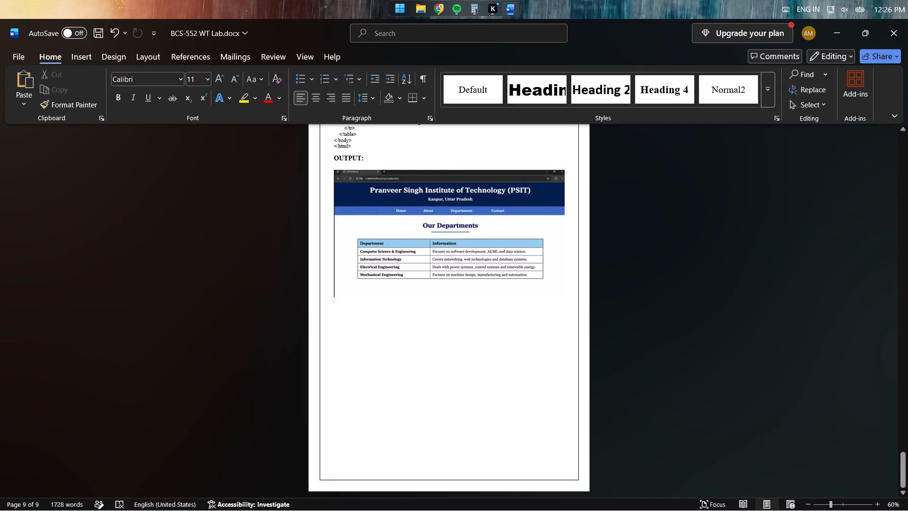
# Set the webpage screenshot's text wrapping to In Front of Text with Move with text.
pyautogui.tripleClick(423, 371)
pyautogui.click(427, 371)
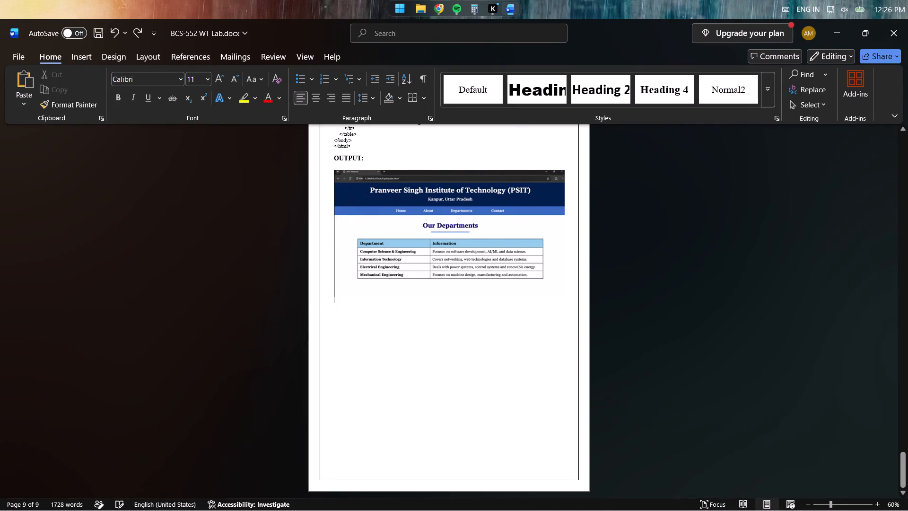
pyautogui.rightClick(474, 225)
pyautogui.click(455, 233)
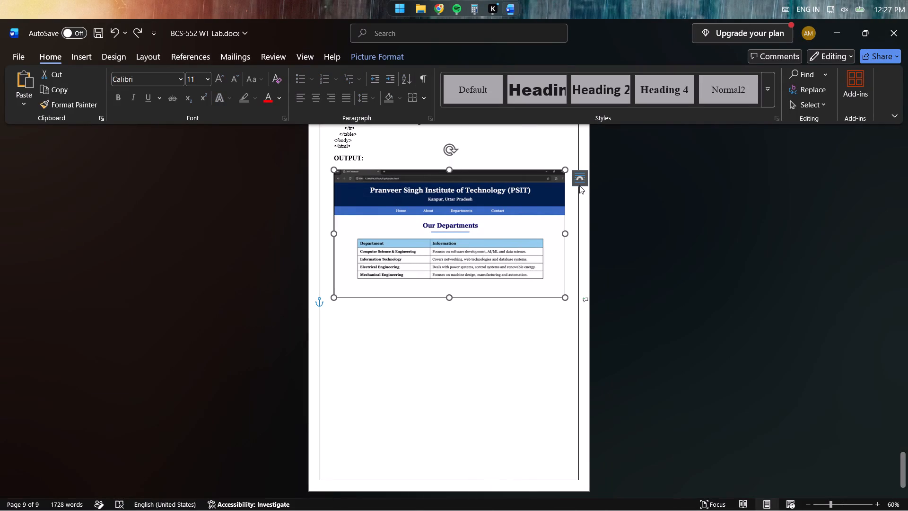
pyautogui.click(579, 185)
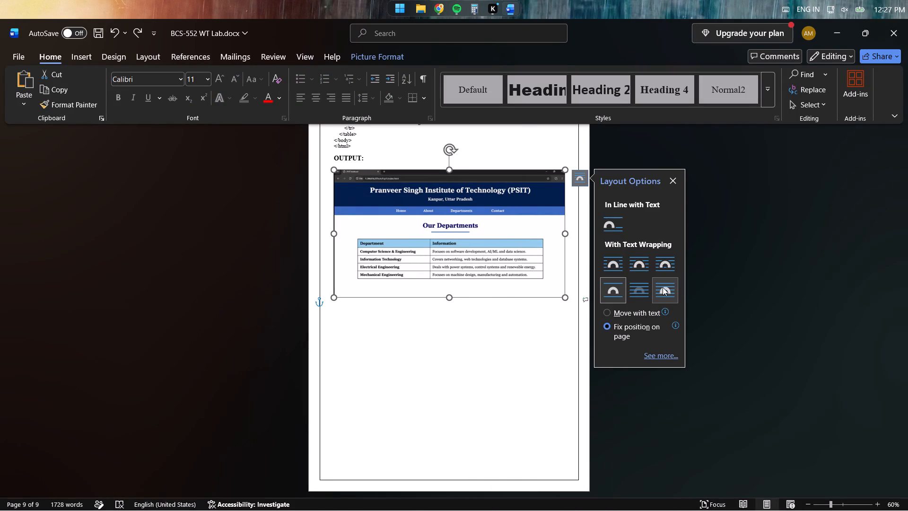
pyautogui.click(662, 294)
pyautogui.click(625, 310)
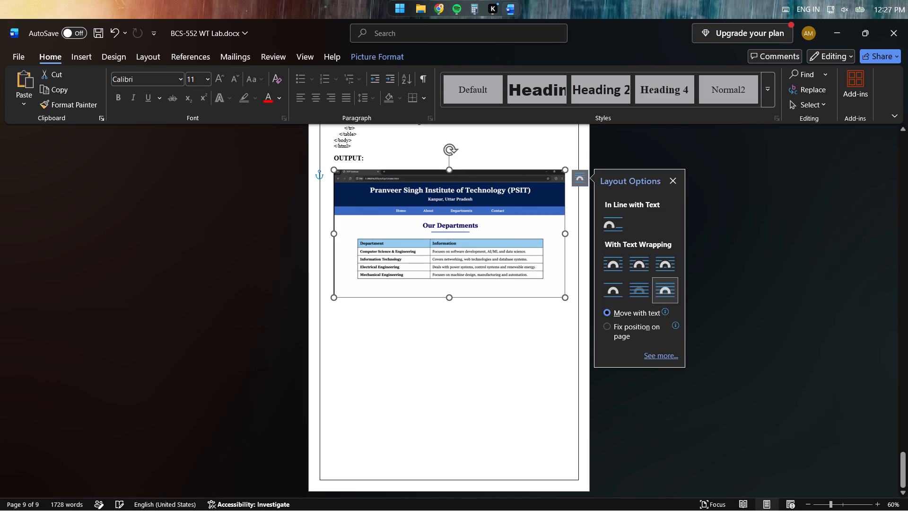
pyautogui.click(470, 360)
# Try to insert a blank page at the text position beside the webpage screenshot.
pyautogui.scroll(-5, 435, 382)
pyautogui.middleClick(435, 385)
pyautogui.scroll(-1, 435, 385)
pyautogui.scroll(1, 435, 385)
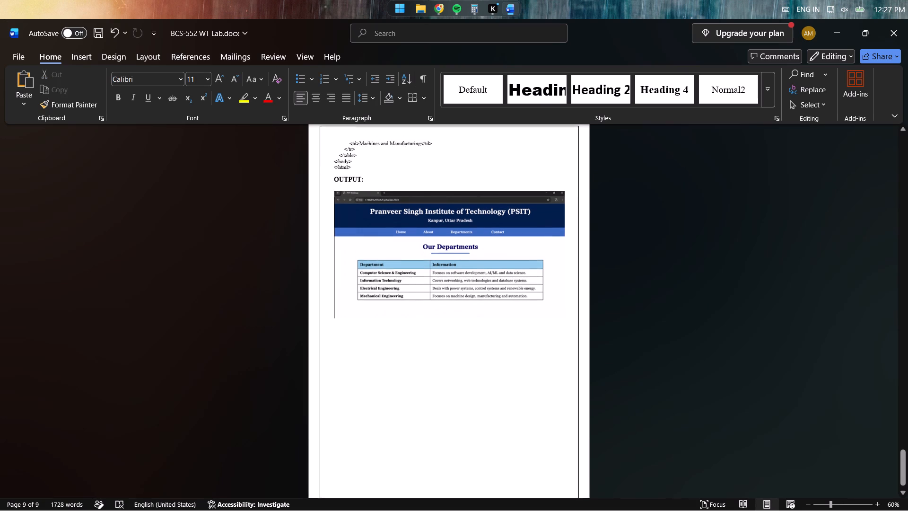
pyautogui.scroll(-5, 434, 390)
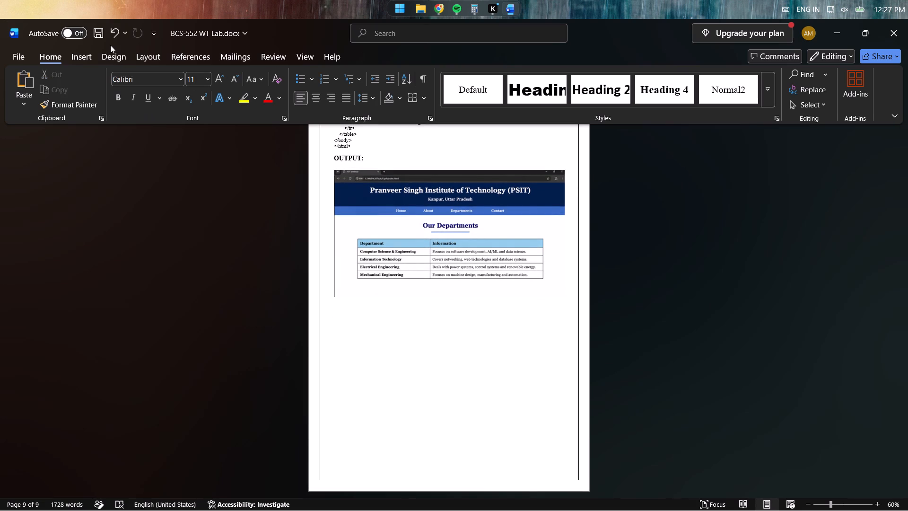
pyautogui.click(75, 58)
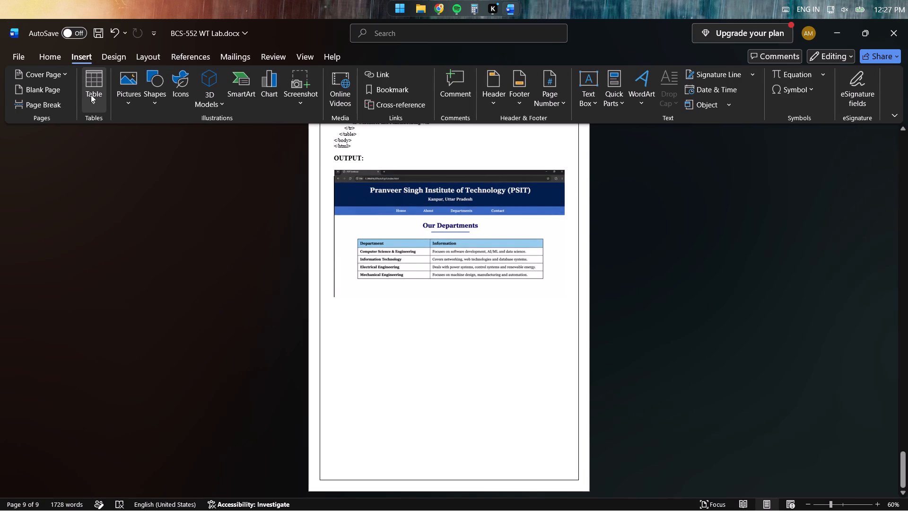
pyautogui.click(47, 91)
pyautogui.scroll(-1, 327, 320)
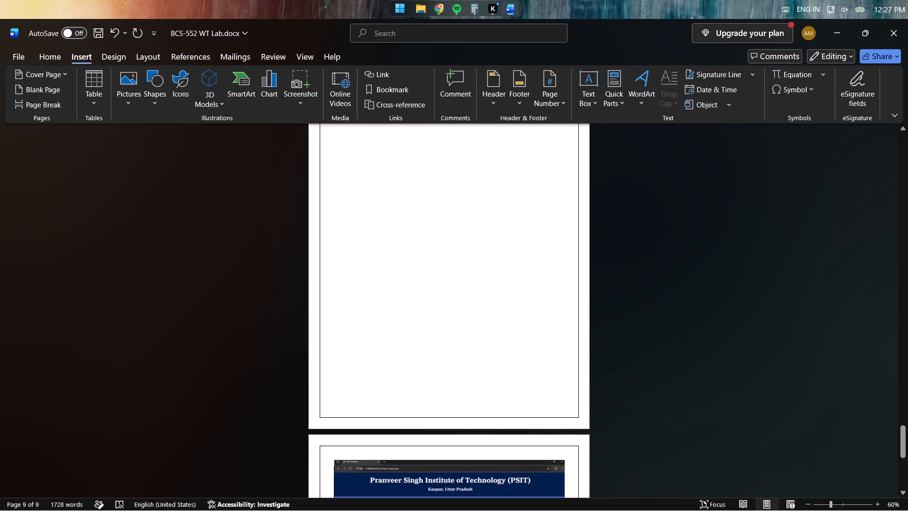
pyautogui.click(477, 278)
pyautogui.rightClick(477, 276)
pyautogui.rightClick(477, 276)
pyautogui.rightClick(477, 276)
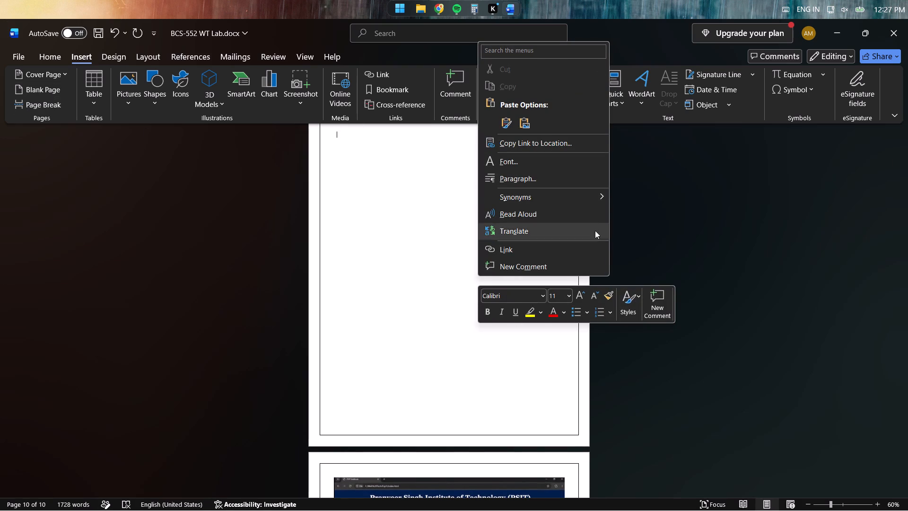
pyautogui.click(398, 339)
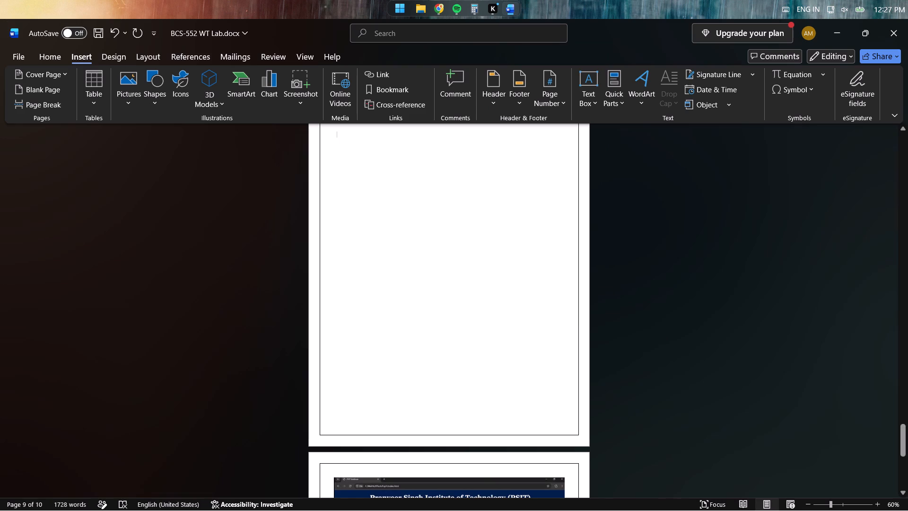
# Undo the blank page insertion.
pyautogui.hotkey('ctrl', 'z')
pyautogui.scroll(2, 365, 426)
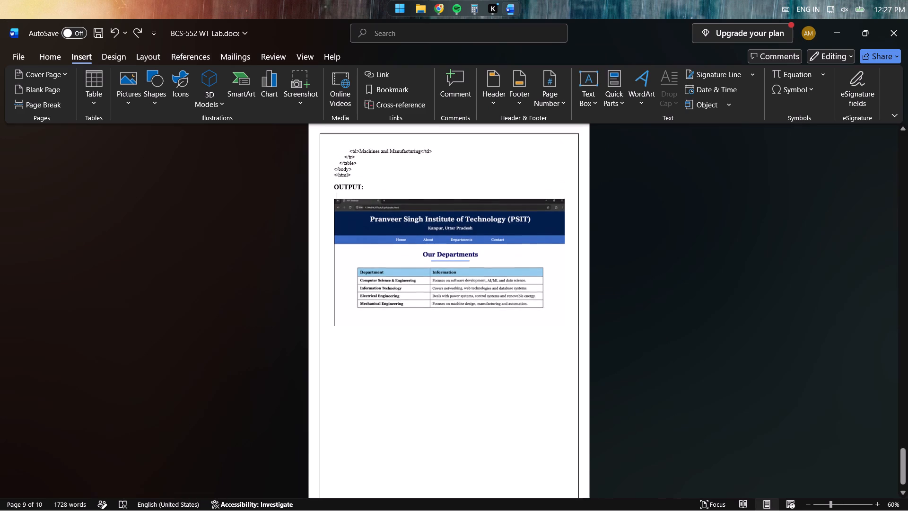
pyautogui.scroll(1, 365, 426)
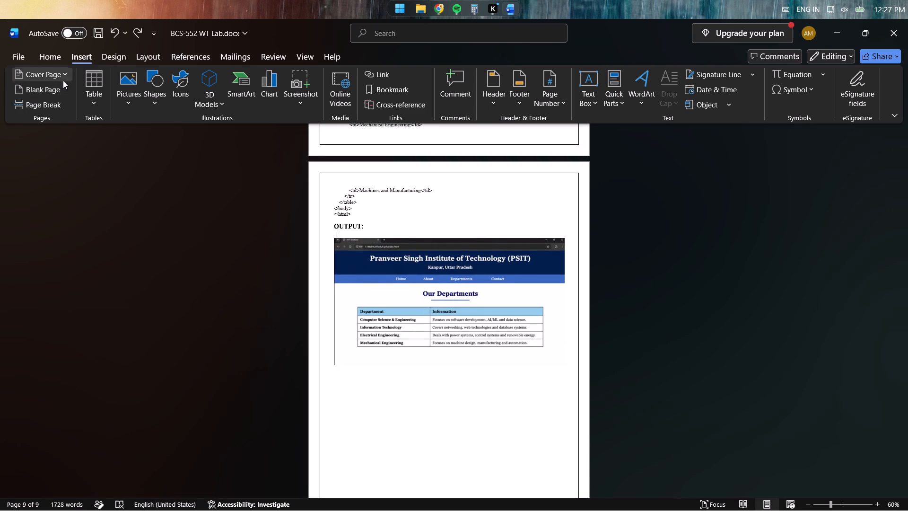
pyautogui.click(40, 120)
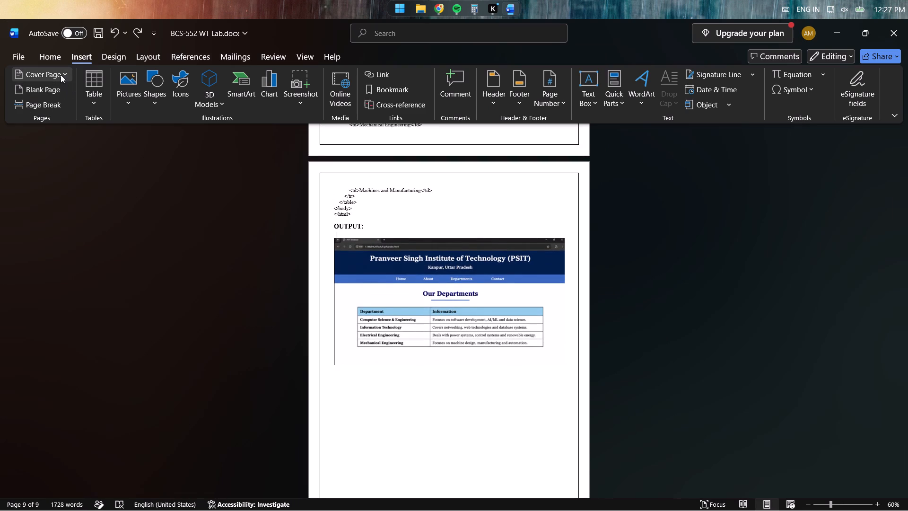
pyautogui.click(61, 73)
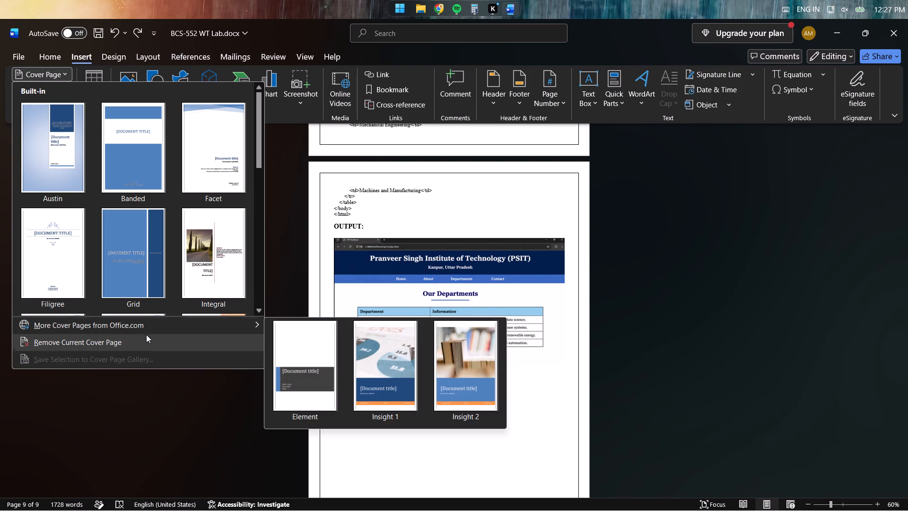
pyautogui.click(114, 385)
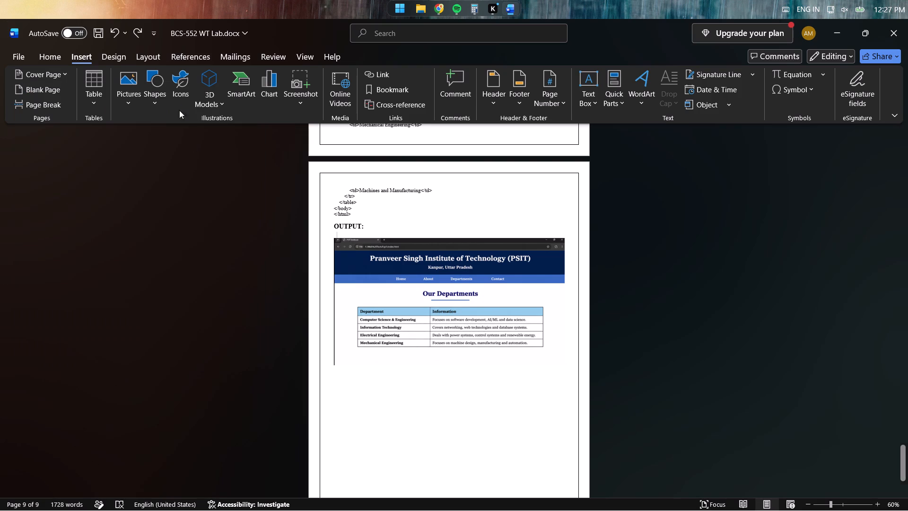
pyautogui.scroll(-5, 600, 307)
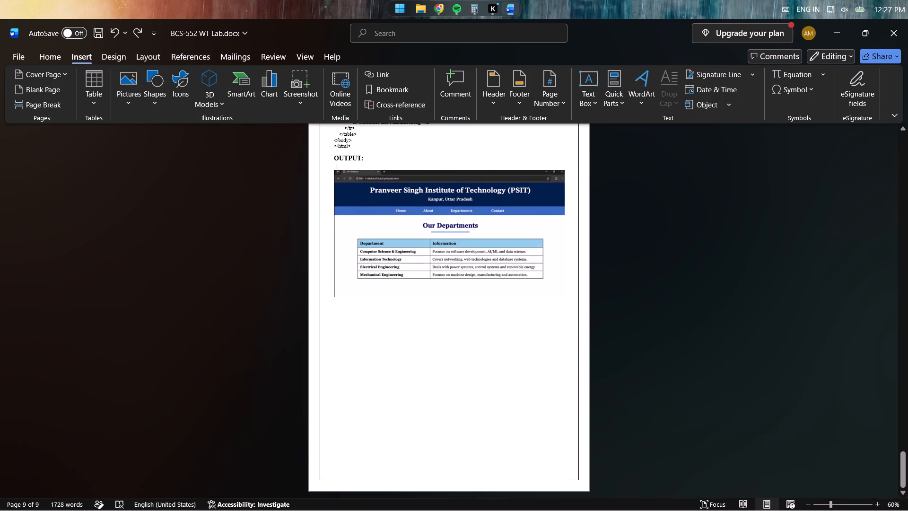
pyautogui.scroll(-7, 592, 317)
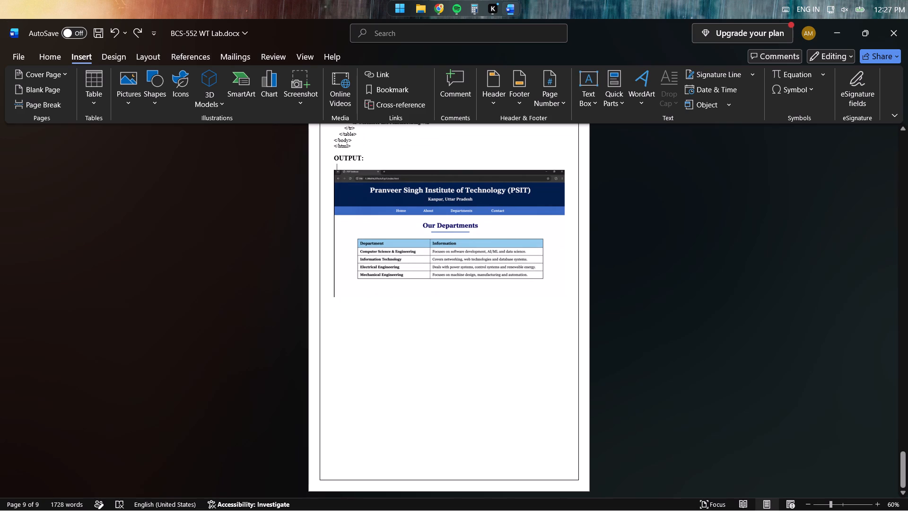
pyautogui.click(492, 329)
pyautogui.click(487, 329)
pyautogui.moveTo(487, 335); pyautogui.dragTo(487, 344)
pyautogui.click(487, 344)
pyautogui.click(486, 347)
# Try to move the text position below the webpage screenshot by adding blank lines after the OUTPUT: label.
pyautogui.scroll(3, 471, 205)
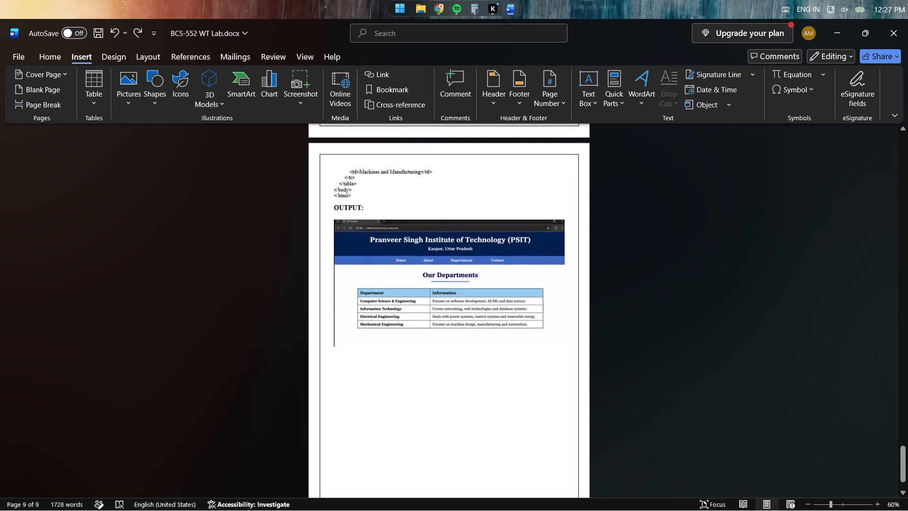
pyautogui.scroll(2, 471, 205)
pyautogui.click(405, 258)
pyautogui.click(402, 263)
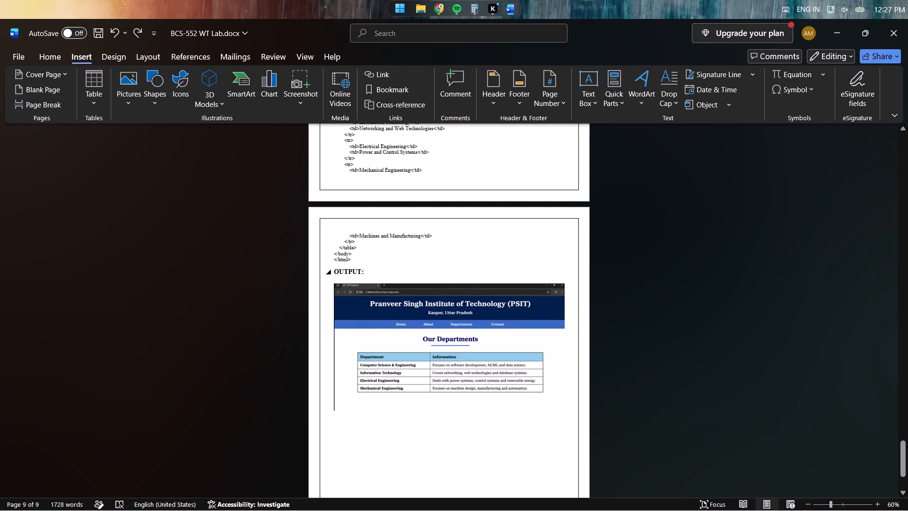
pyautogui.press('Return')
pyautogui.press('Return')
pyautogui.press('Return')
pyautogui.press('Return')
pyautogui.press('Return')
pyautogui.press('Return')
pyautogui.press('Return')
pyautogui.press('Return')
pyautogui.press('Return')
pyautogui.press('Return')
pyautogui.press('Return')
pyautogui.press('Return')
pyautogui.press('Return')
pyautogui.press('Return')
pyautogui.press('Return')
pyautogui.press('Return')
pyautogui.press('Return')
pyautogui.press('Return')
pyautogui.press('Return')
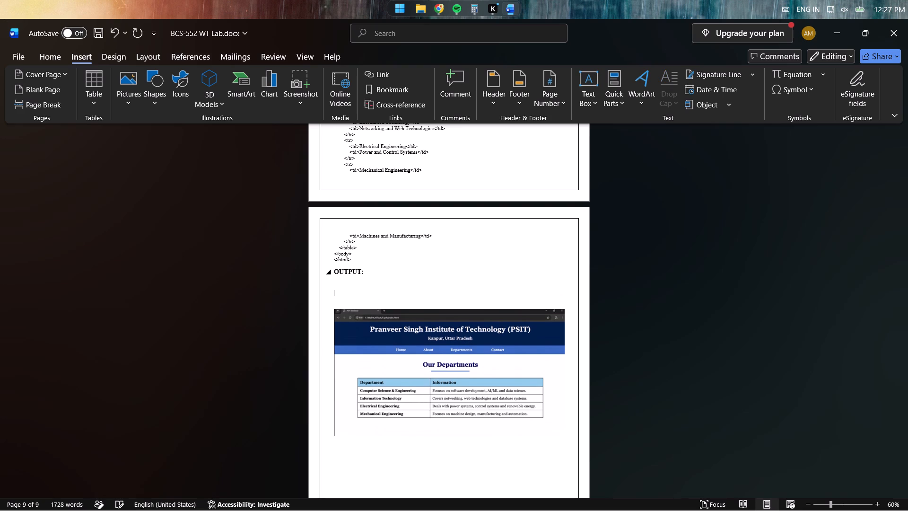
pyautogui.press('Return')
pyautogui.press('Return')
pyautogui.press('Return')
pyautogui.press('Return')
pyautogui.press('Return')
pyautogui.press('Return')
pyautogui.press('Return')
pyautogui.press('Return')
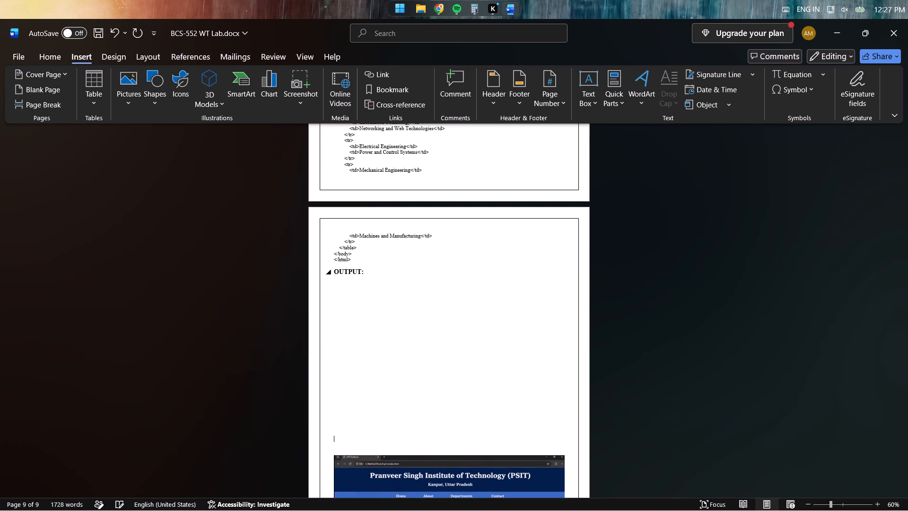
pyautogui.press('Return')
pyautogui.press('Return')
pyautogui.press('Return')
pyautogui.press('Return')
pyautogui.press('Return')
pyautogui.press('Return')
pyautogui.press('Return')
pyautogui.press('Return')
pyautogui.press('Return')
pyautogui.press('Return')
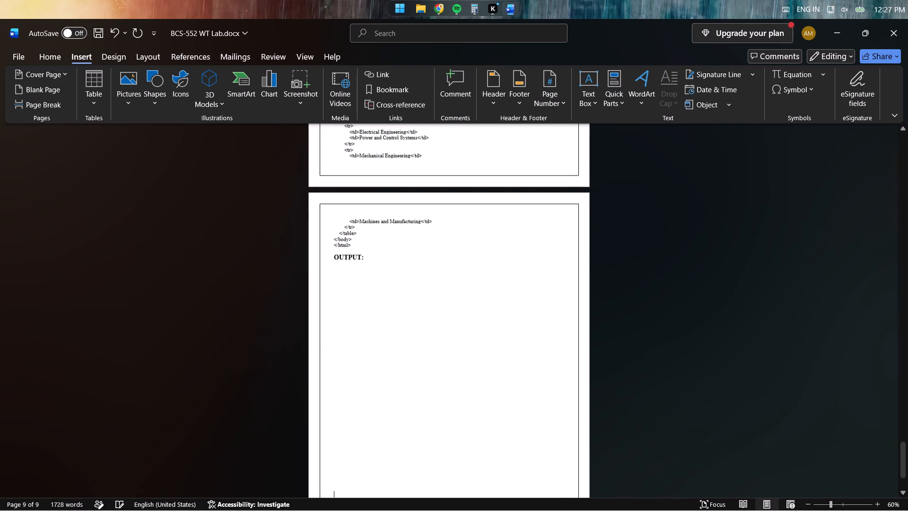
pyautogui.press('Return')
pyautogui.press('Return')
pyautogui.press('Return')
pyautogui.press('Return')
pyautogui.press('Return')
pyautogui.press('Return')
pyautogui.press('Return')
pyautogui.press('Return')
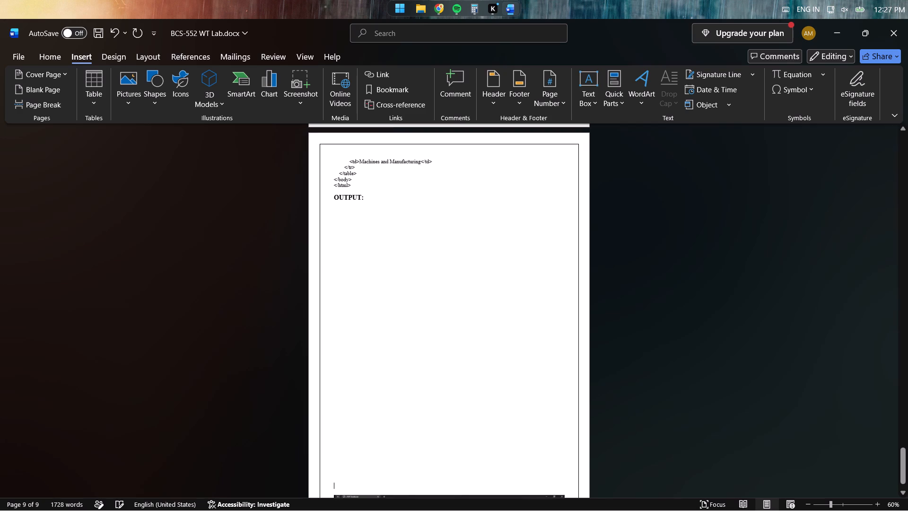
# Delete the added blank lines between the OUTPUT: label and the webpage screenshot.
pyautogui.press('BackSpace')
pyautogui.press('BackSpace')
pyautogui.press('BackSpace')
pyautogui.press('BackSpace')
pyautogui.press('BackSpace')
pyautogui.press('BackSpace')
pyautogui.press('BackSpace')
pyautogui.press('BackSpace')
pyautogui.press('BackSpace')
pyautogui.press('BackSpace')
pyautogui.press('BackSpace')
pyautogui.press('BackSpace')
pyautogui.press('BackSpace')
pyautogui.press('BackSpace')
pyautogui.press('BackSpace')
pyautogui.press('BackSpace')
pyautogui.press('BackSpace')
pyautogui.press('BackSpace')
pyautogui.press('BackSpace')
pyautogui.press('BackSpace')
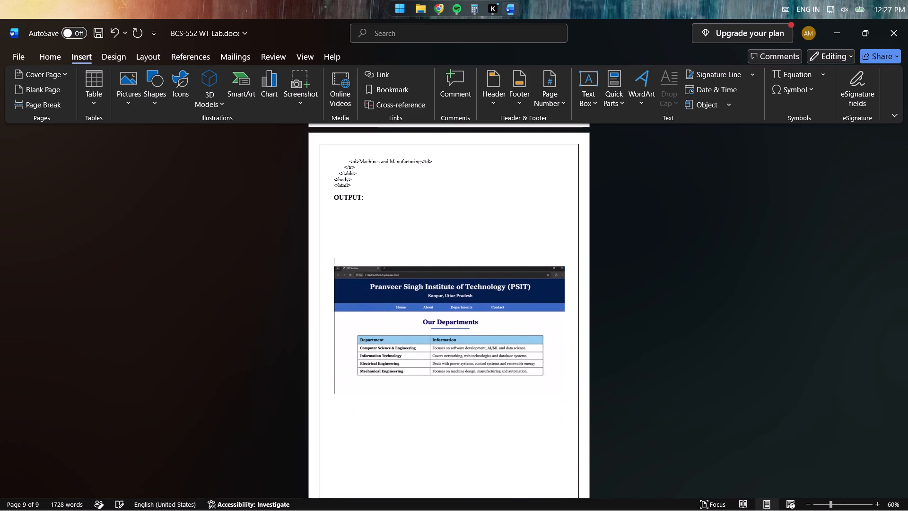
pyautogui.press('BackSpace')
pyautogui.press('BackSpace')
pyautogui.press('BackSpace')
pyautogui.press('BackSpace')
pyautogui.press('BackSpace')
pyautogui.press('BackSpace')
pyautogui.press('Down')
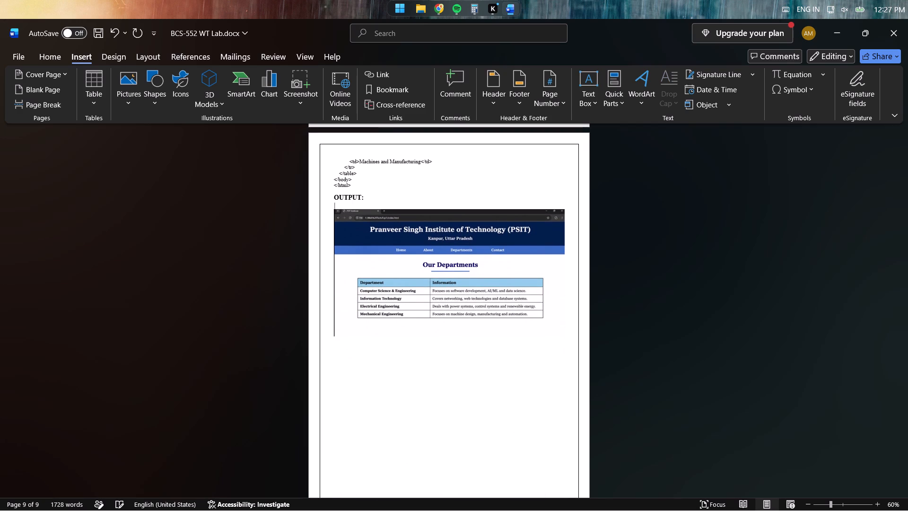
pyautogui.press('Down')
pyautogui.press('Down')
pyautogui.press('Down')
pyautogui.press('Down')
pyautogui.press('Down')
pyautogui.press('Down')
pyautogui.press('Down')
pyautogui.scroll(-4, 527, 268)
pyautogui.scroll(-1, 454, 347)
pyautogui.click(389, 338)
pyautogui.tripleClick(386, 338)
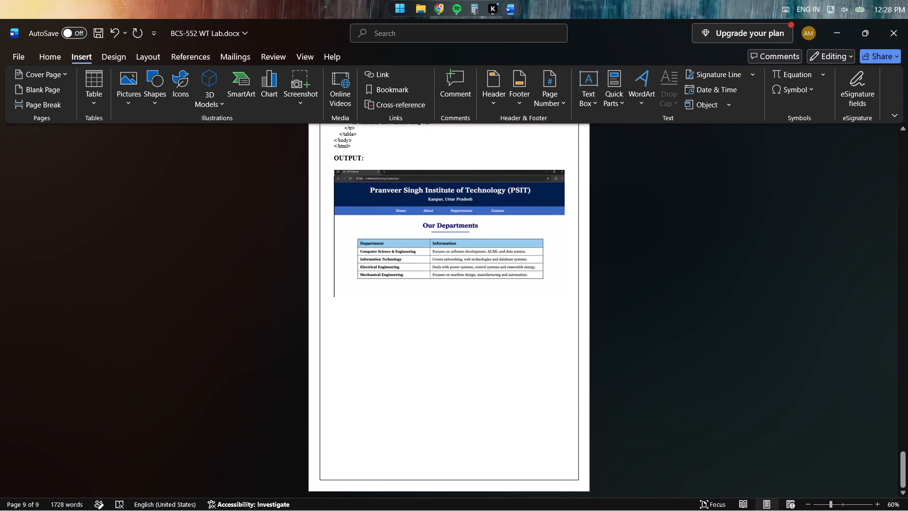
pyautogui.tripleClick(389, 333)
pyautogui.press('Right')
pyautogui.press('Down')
# Set the webpage screenshot's text wrapping to Square and place the text cursor below the screenshot.
pyautogui.doubleClick(420, 211)
pyautogui.click(578, 181)
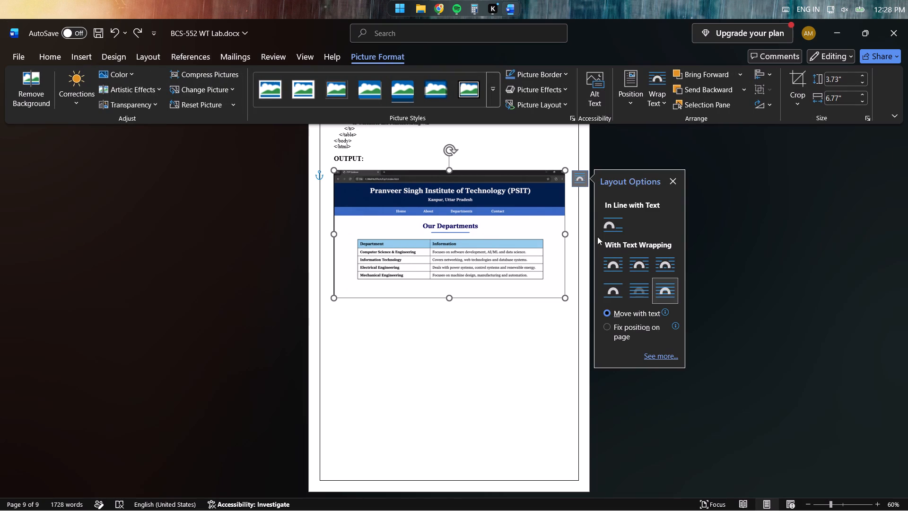
pyautogui.click(615, 257)
pyautogui.click(423, 339)
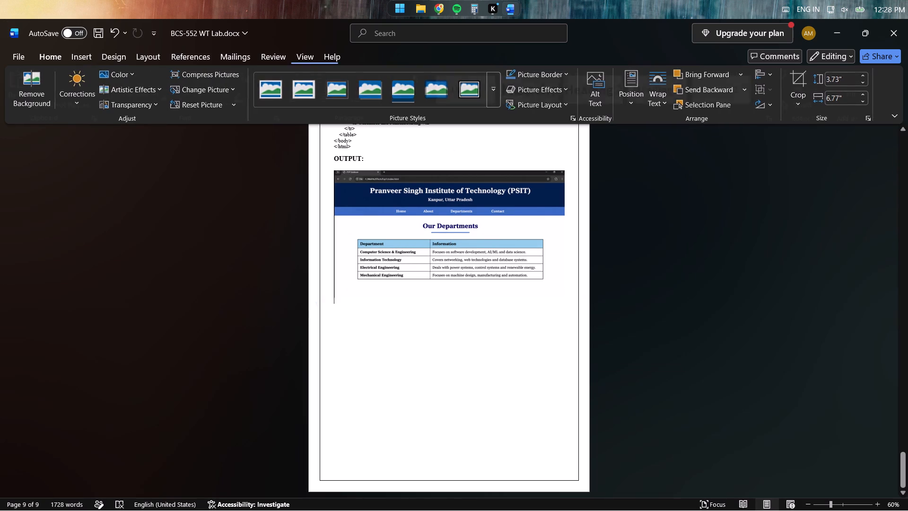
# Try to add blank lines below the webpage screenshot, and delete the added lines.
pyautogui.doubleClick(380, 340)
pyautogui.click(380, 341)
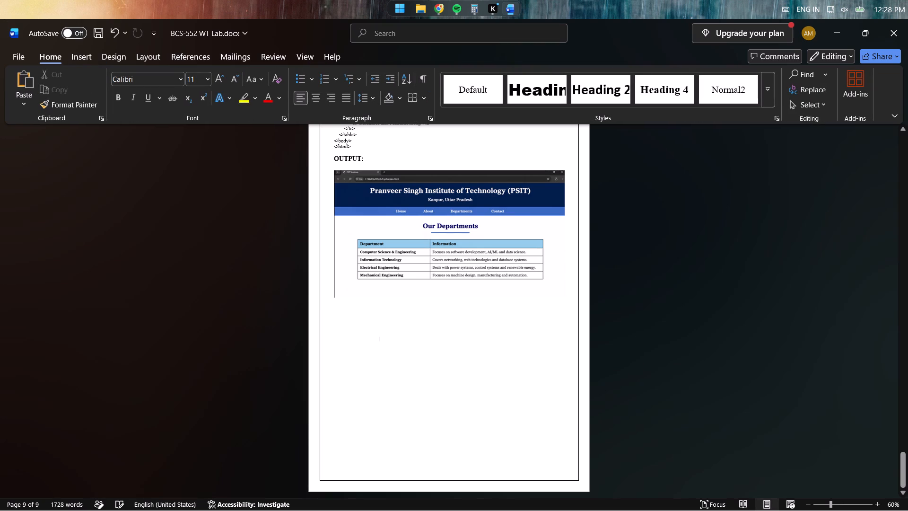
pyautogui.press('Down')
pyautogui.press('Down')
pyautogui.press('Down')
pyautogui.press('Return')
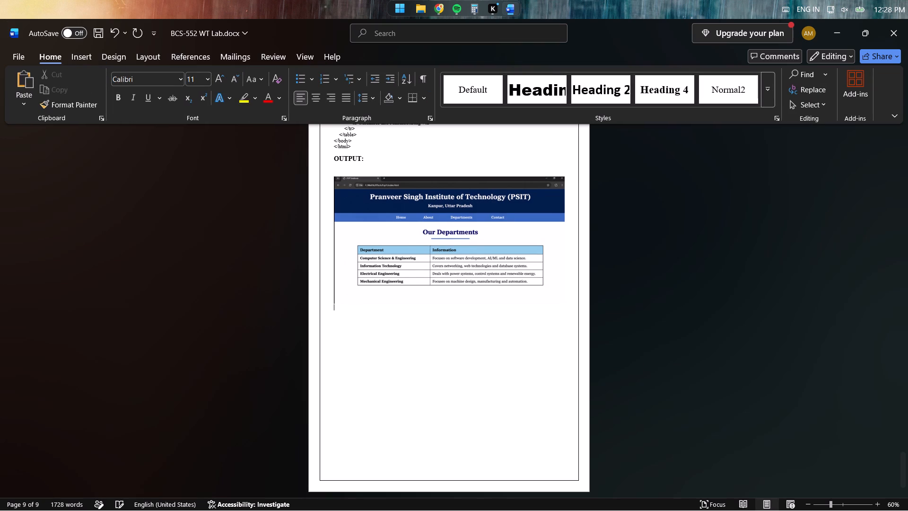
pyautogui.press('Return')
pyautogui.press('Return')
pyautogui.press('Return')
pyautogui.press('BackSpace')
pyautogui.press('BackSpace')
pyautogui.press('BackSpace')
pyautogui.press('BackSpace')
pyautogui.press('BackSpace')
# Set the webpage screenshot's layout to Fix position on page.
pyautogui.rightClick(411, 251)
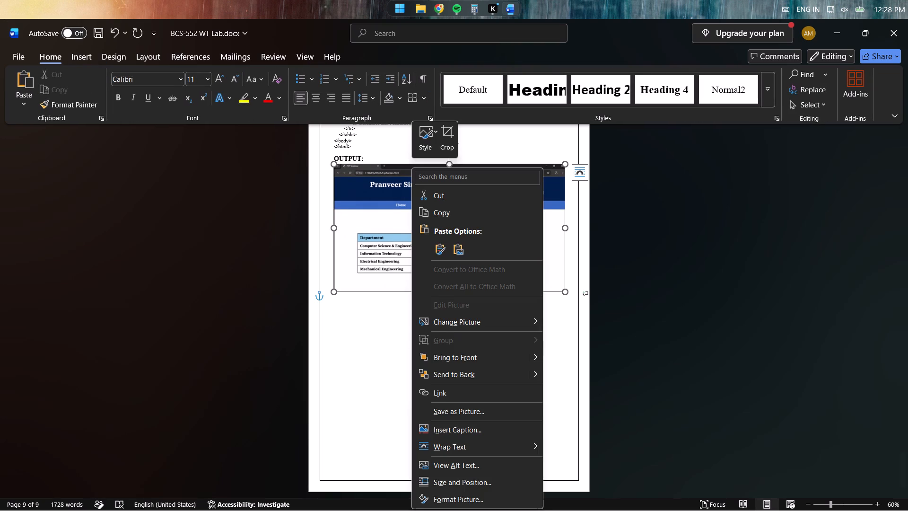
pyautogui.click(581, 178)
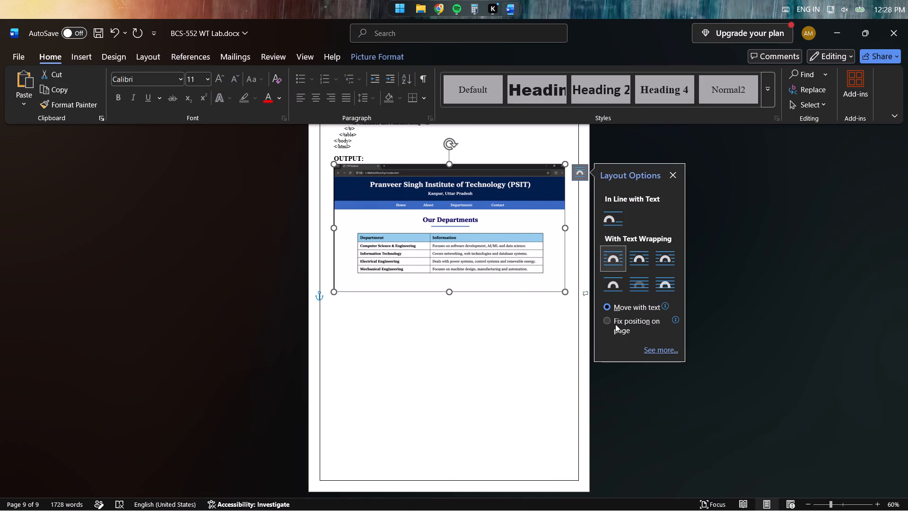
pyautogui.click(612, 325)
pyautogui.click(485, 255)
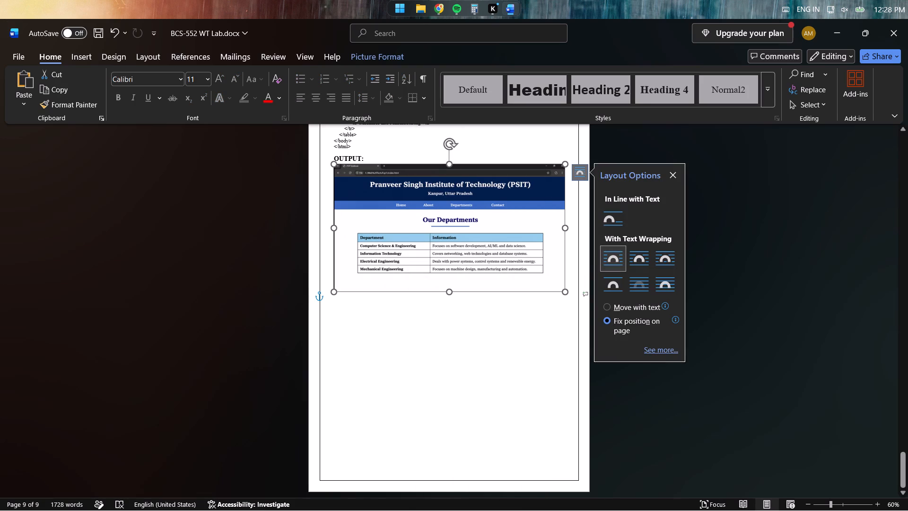
# Fill the space below the webpage screenshot on page 9 with blank lines until the text position reaches page 10.
pyautogui.click(454, 338)
pyautogui.press('Return')
pyautogui.press('Return')
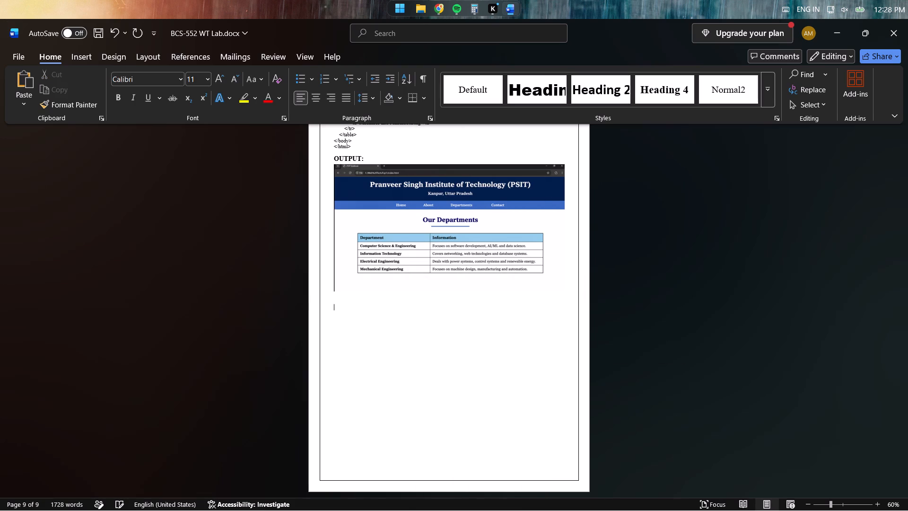
pyautogui.press('Return')
pyautogui.press('Return')
pyautogui.press('Return')
pyautogui.press('Return')
pyautogui.press('Return')
pyautogui.press('Return')
pyautogui.press('Return')
pyautogui.press('Return')
pyautogui.press('Return')
pyautogui.press('Return')
pyautogui.press('Return')
pyautogui.press('Return')
pyautogui.press('Return')
pyautogui.press('Return')
pyautogui.press('Return')
pyautogui.press('Return')
pyautogui.press('Return')
pyautogui.press('Return')
pyautogui.press('Return')
pyautogui.press('Return')
pyautogui.press('Return')
pyautogui.press('Return')
pyautogui.press('Return')
pyautogui.press('Return')
pyautogui.press('Return')
pyautogui.press('Return')
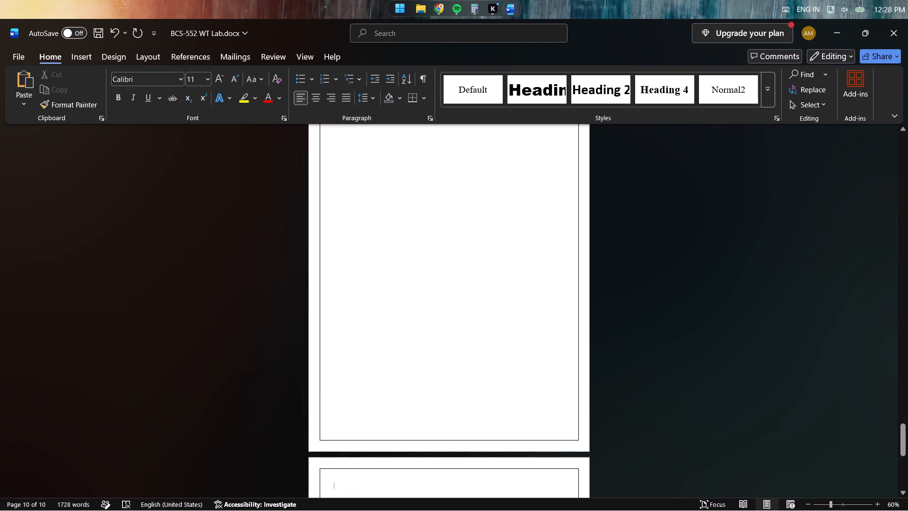
pyautogui.press('BackSpace')
pyautogui.press('BackSpace')
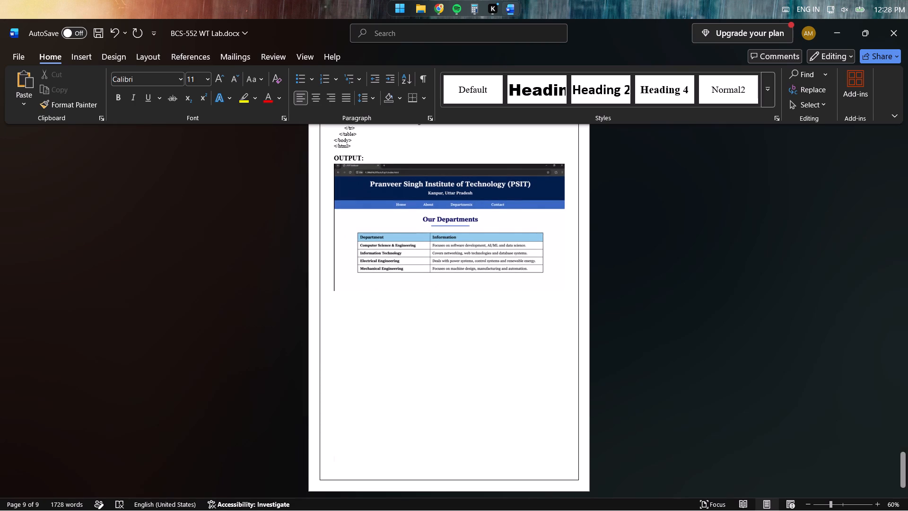
pyautogui.press('Return')
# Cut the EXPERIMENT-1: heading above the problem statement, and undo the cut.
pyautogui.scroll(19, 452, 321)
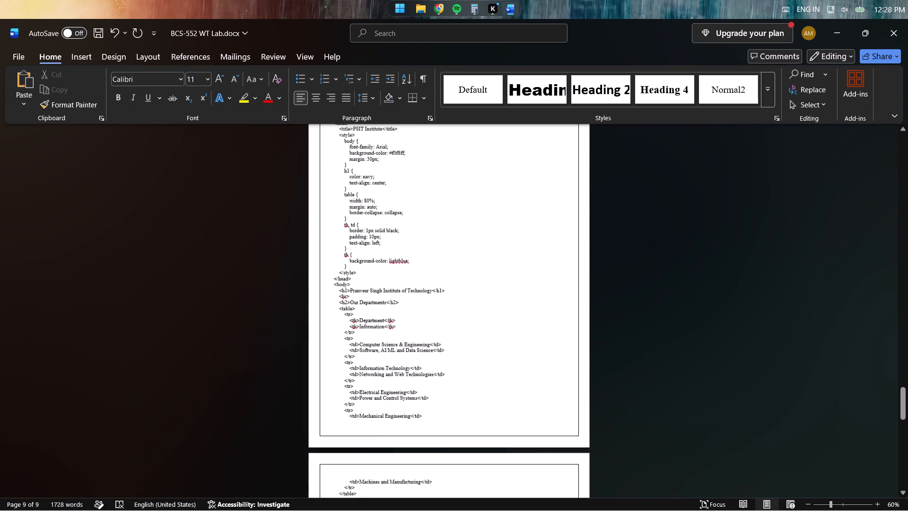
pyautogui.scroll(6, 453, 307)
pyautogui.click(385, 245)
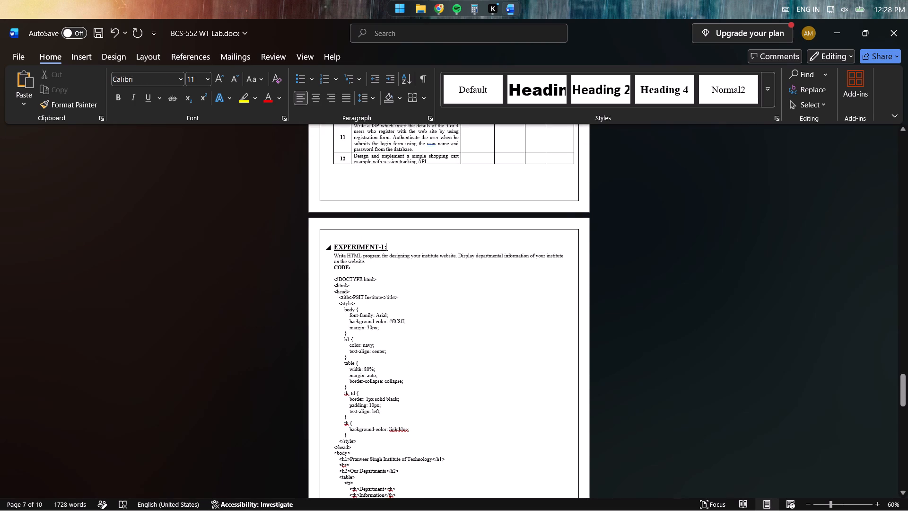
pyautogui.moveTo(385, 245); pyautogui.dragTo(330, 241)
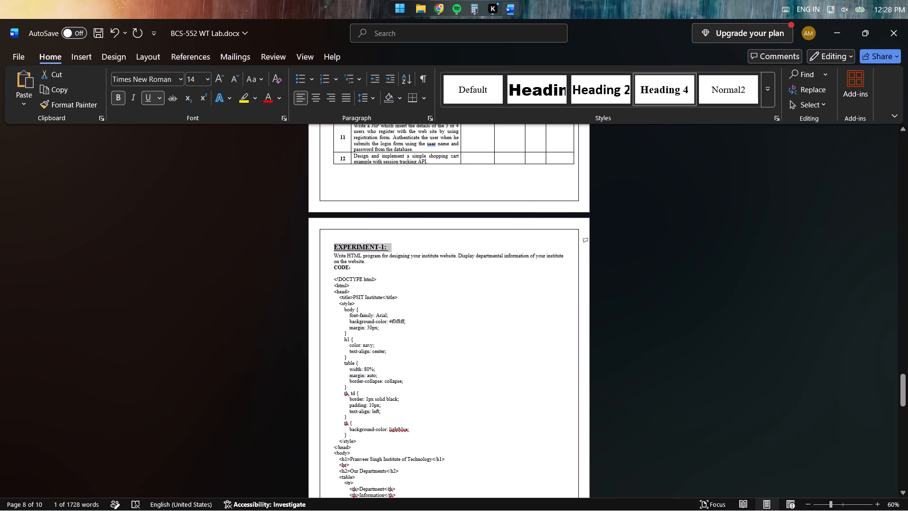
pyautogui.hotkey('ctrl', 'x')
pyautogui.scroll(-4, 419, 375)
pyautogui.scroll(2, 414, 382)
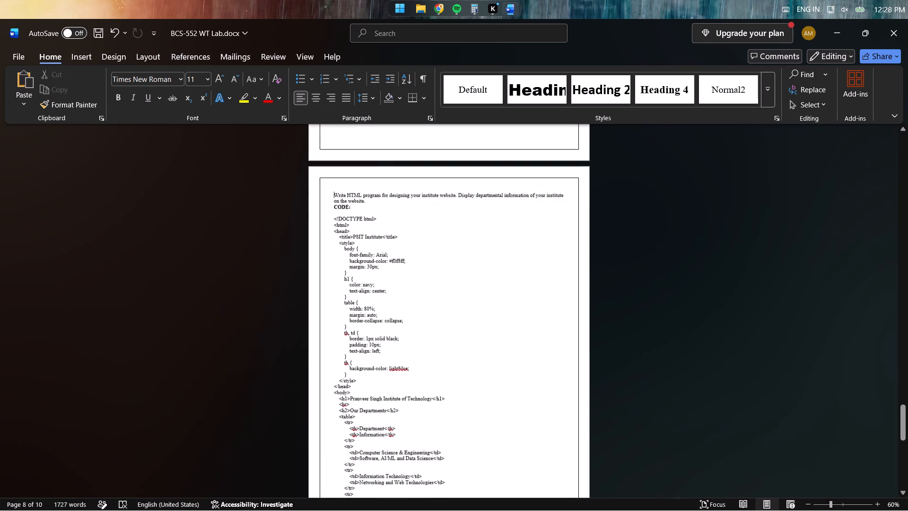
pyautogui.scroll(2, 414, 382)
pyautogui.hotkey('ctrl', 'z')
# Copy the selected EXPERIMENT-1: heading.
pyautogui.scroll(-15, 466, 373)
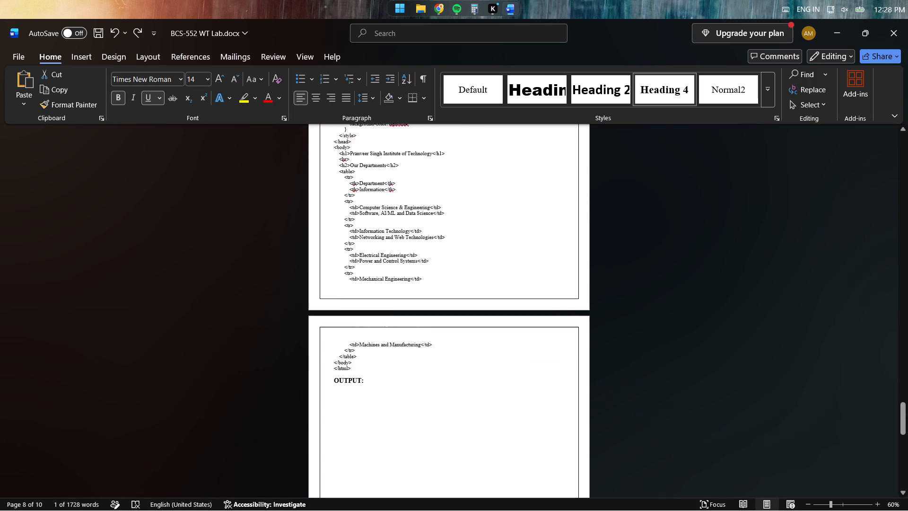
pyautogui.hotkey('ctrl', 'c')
# Delete the misplaced webpage screenshot from page 10.
pyautogui.scroll(-12, 476, 369)
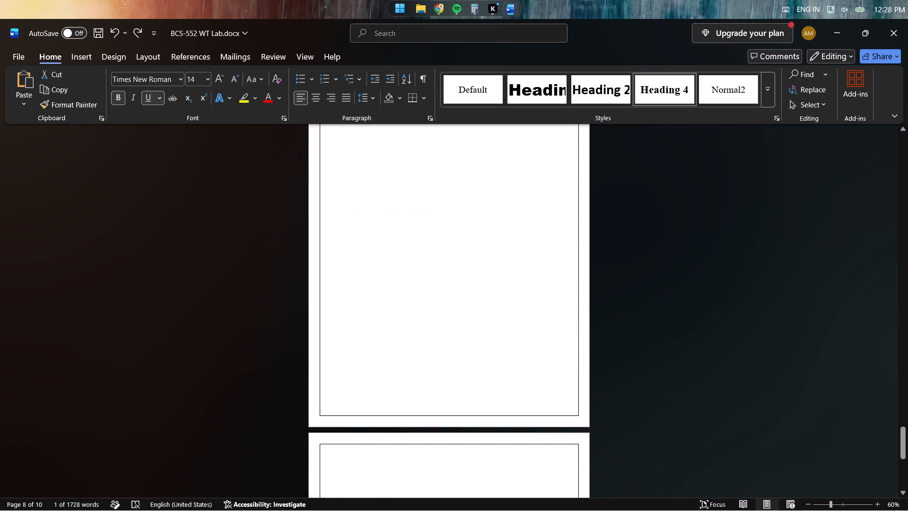
pyautogui.scroll(16, 474, 368)
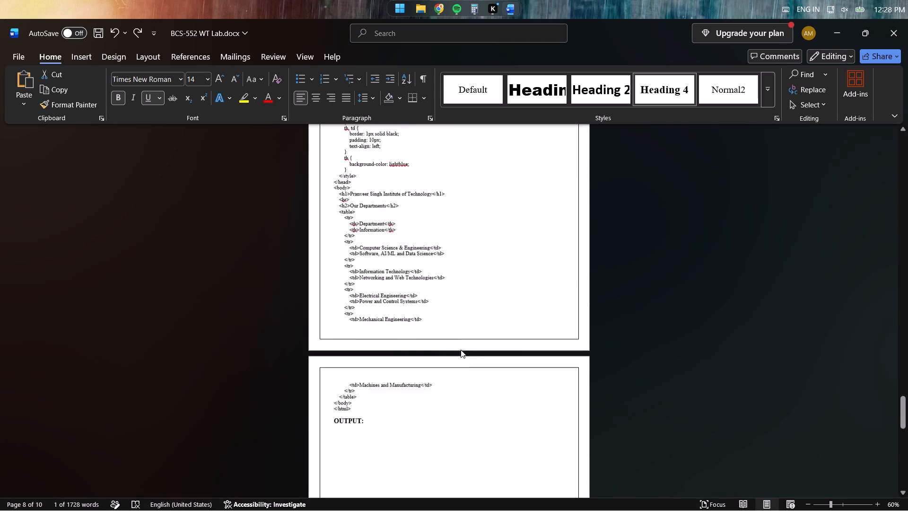
pyautogui.scroll(-16, 461, 350)
pyautogui.scroll(-14, 459, 341)
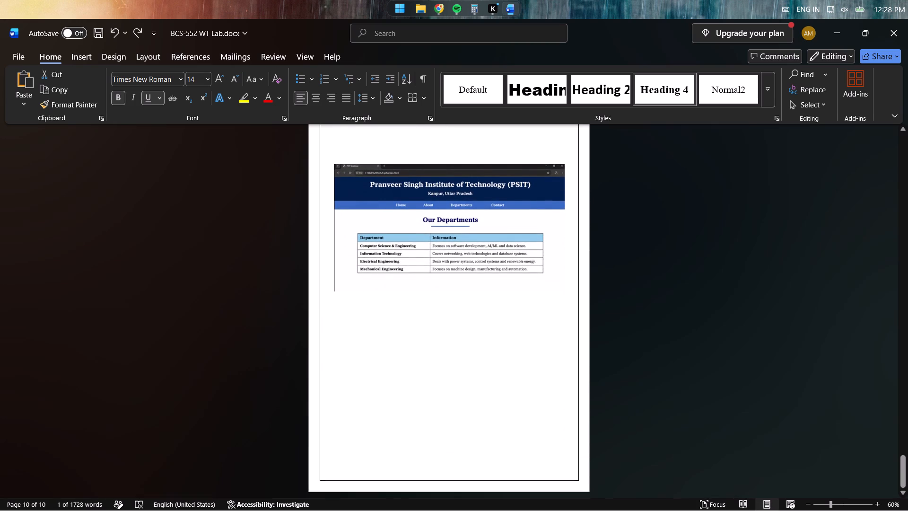
pyautogui.click(523, 201)
pyautogui.moveTo(506, 218); pyautogui.dragTo(489, 202)
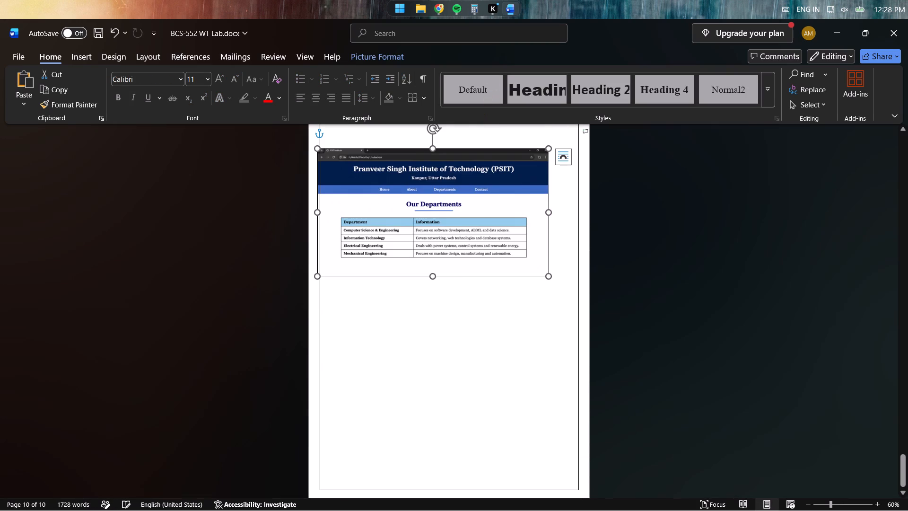
pyautogui.click(491, 219)
pyautogui.press('BackSpace')
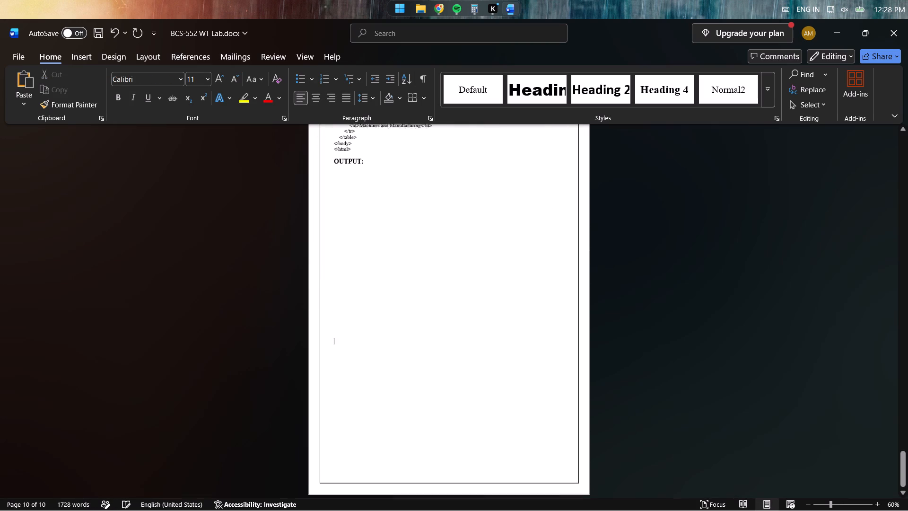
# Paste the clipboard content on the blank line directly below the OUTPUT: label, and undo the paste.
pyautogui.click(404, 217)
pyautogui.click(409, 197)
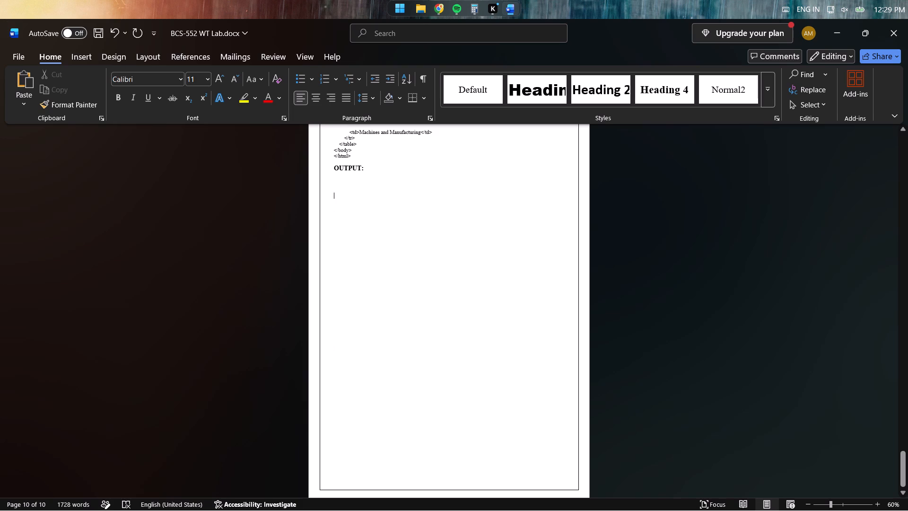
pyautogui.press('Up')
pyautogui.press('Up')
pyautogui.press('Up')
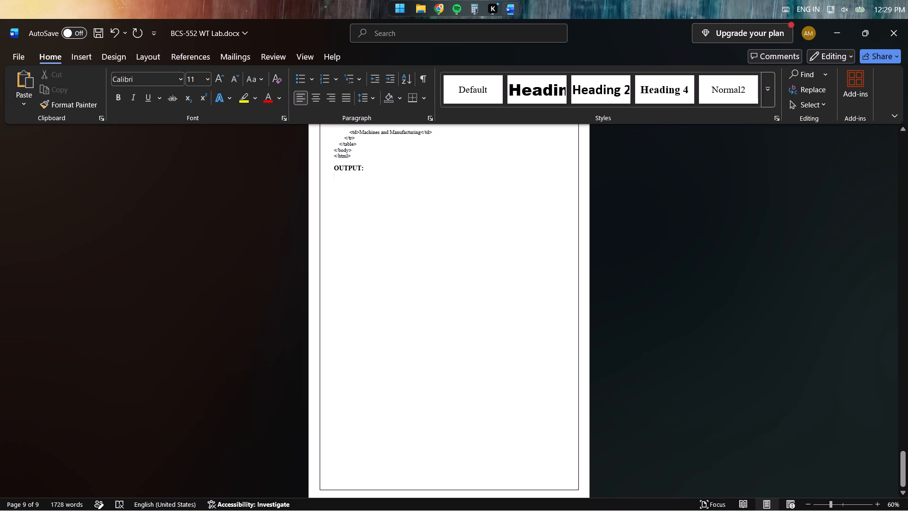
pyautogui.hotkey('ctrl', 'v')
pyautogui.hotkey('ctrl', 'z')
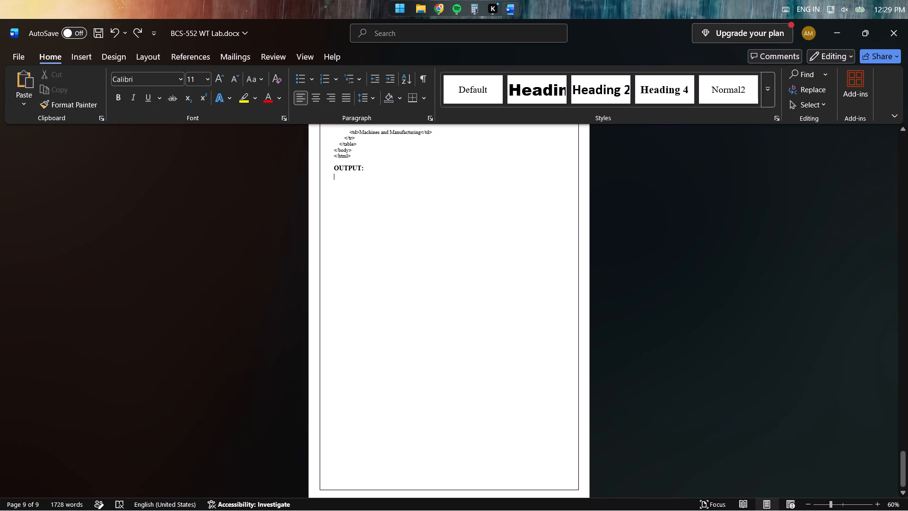
# Insert the picture Screenshot 2026-11-02 122423.png from the Pictures > Screenshots folder on the line directly below the OUTPUT: label.
pyautogui.scroll(-6, 443, 222)
pyautogui.scroll(5, 446, 266)
pyautogui.scroll(-2, 446, 268)
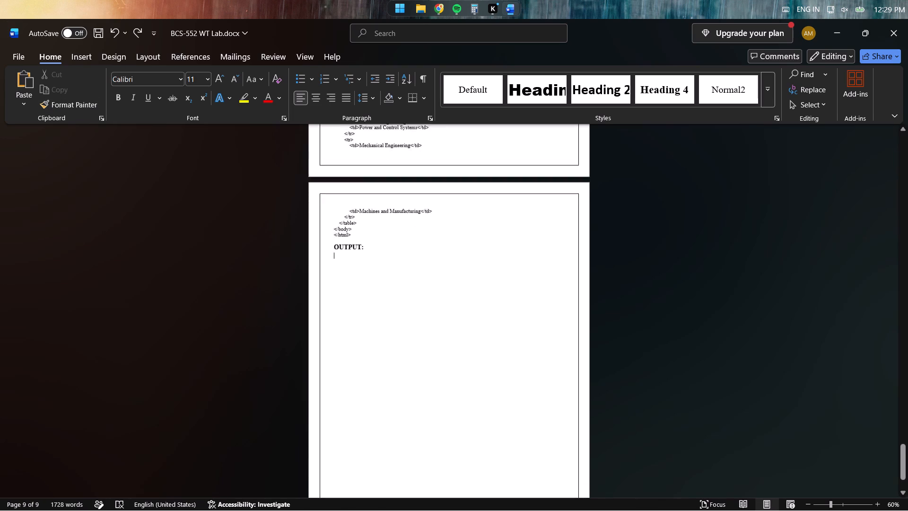
pyautogui.scroll(-1, 446, 269)
pyautogui.click(75, 57)
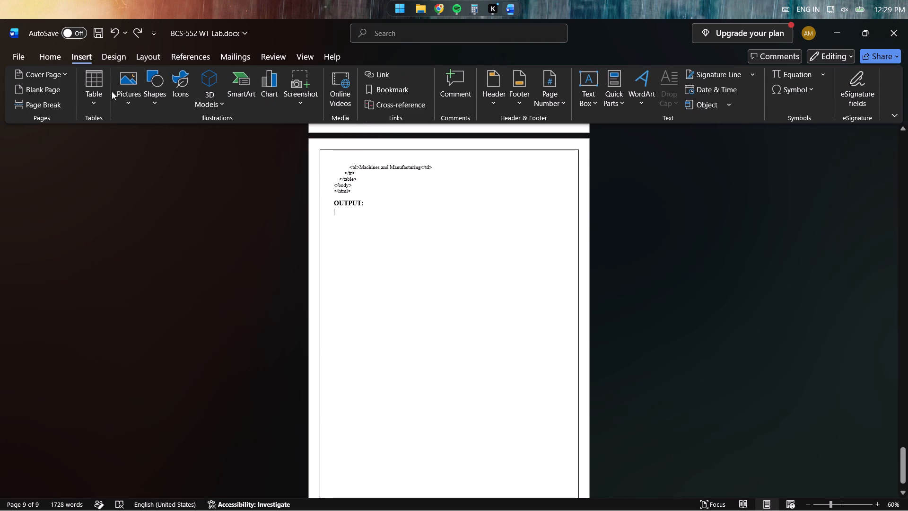
pyautogui.click(121, 85)
pyautogui.click(138, 138)
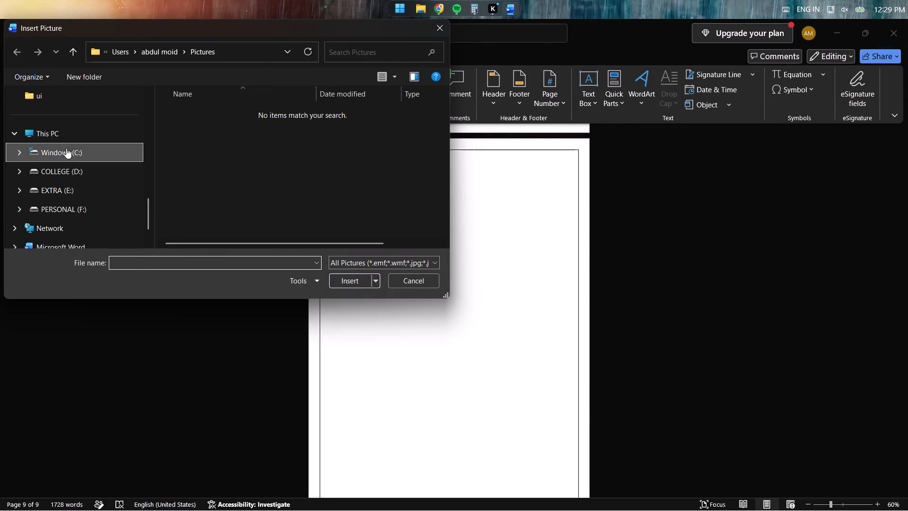
pyautogui.scroll(4, 63, 134)
pyautogui.doubleClick(60, 116)
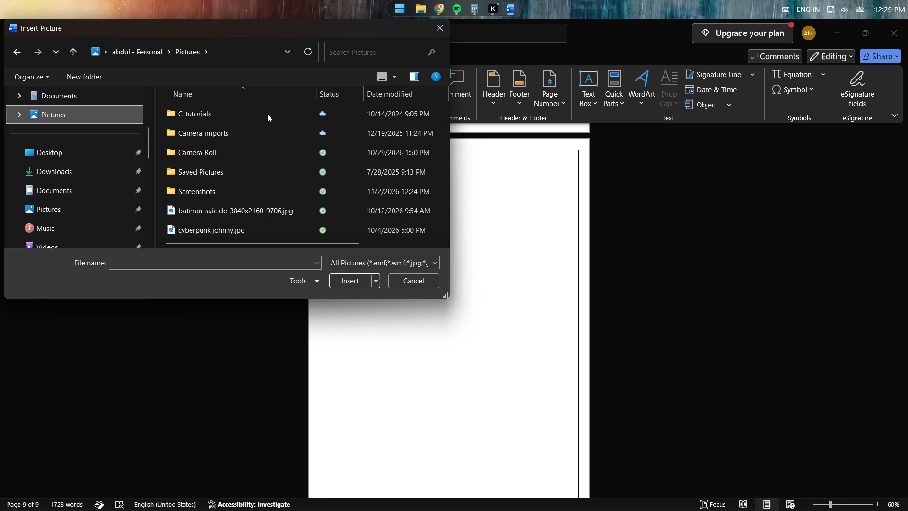
pyautogui.doubleClick(235, 190)
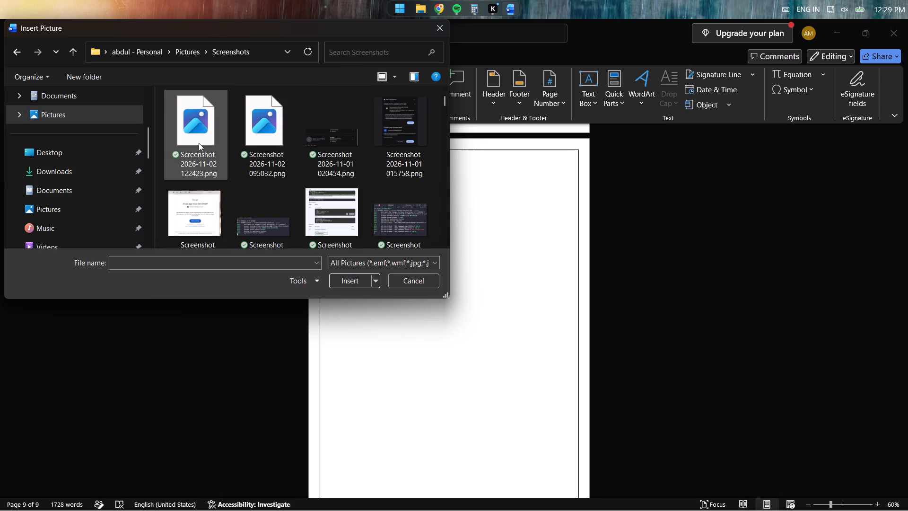
pyautogui.doubleClick(203, 149)
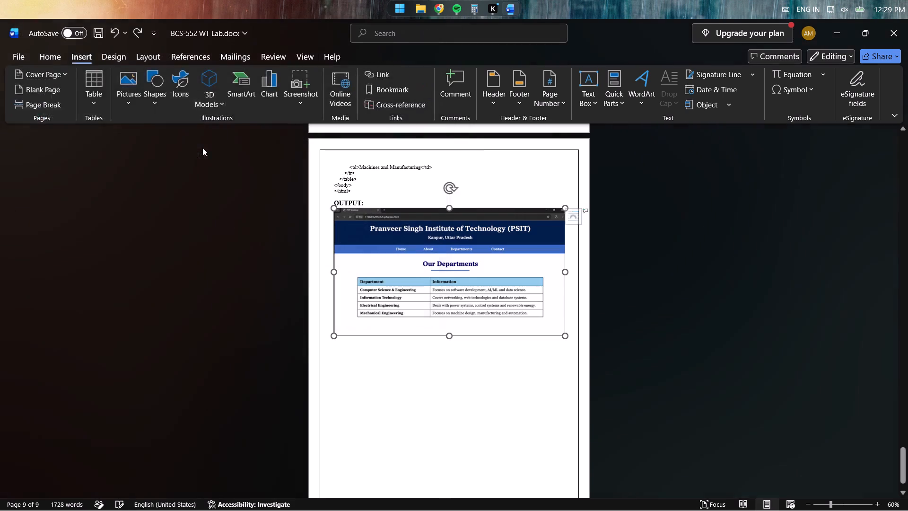
# Continue past the blank lines below the screenshot onto page 10 and add the heading EXPERIMENT-2: in the Heading 4 style.
pyautogui.click(425, 388)
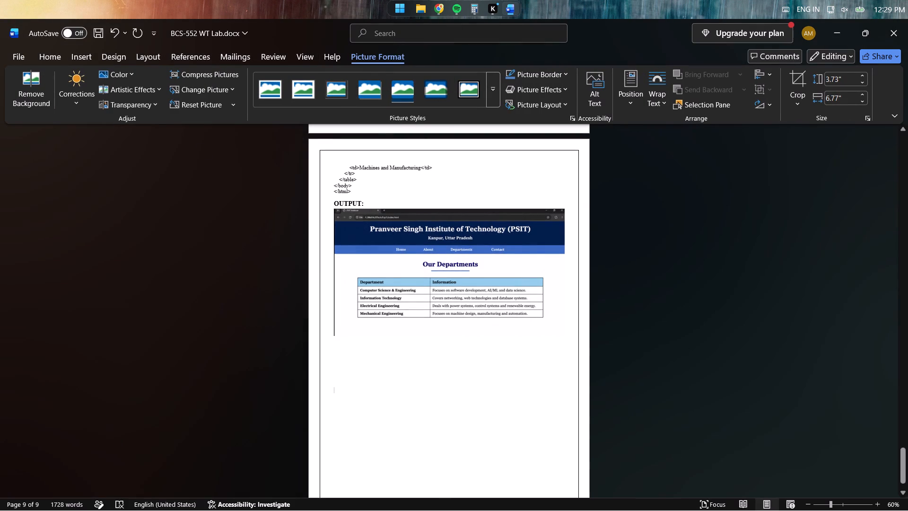
pyautogui.press('Down')
pyautogui.press('Down')
pyautogui.press('Down')
pyautogui.press('Down')
pyautogui.press('Down')
pyautogui.press('Down')
pyautogui.press('Down')
pyautogui.press('Down')
pyautogui.press('Down')
pyautogui.press('Down')
pyautogui.press('Down')
pyautogui.press('Down')
pyautogui.press('Down')
pyautogui.press('Down')
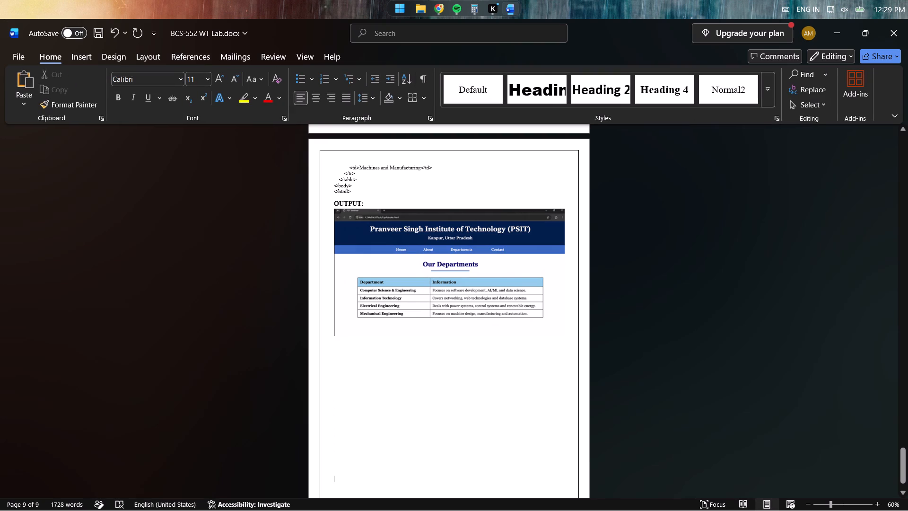
pyautogui.press('Down')
pyautogui.press('Down')
pyautogui.press('Down')
pyautogui.press('Down')
pyautogui.press('Down')
pyautogui.press('Down')
pyautogui.press('Return')
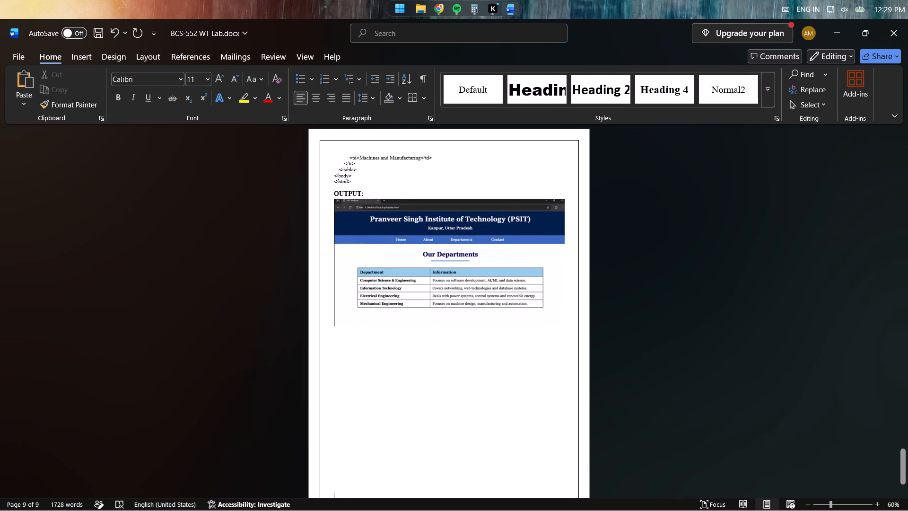
pyautogui.click(669, 97)
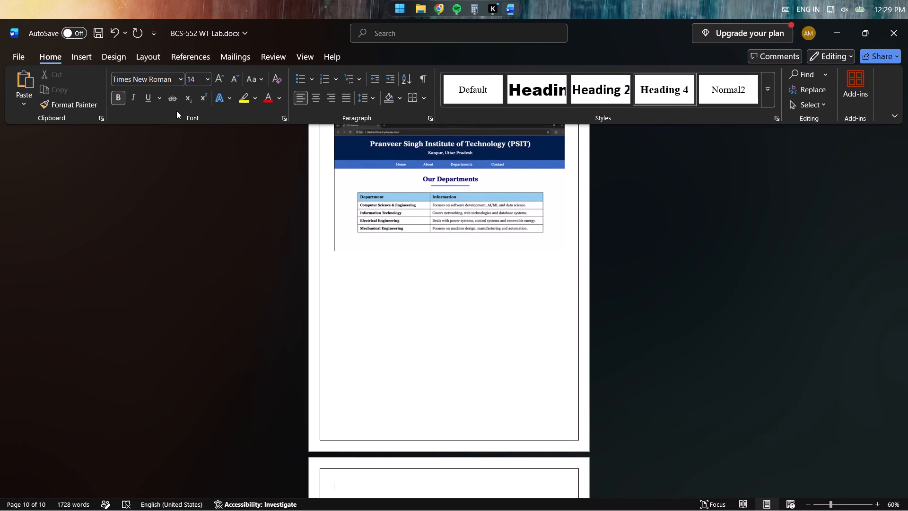
pyautogui.write('EX')
pyautogui.write('PERIMENT')
# Copy the experiment 2 statement about the student/employee/faculty entry form from row 2 of the INDEX table.
pyautogui.scroll(13, 406, 311)
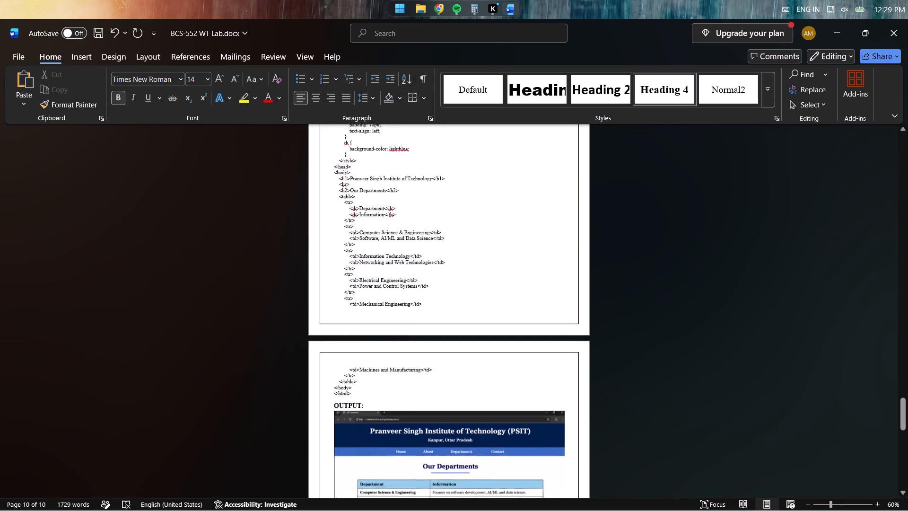
pyautogui.scroll(15, 398, 299)
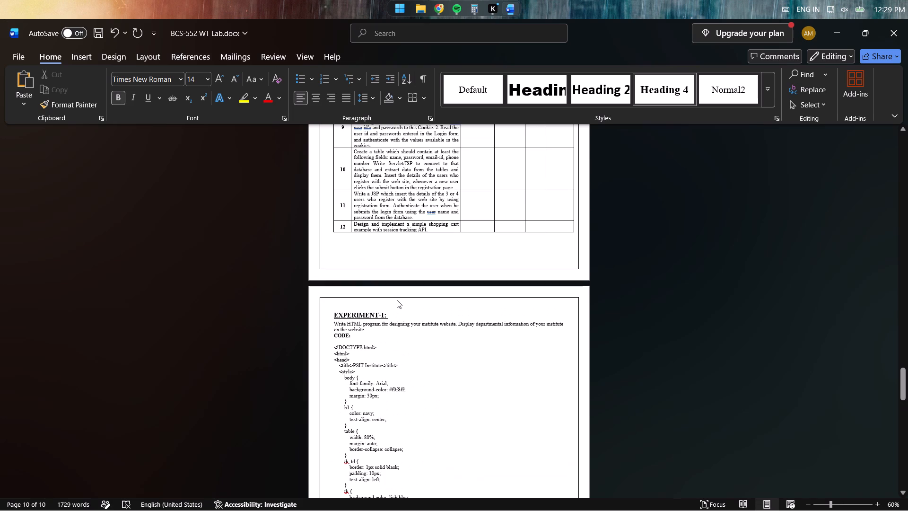
pyautogui.scroll(12, 396, 300)
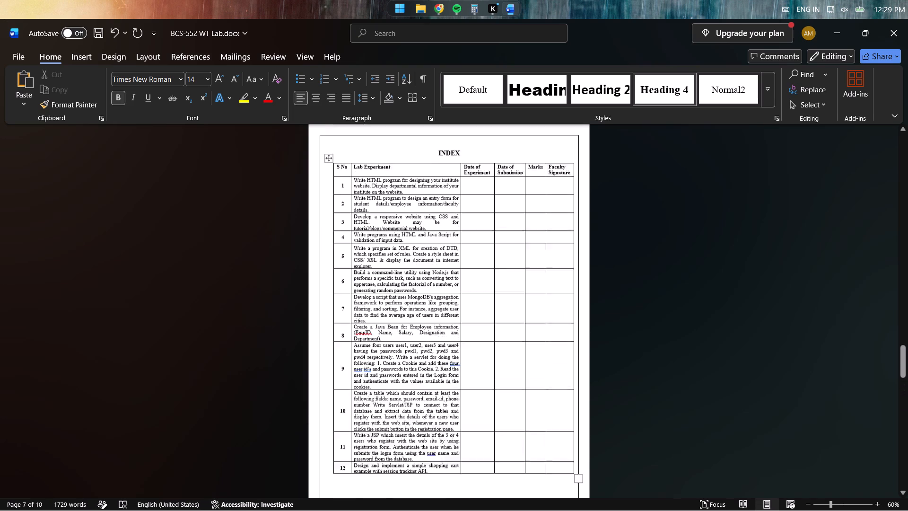
pyautogui.moveTo(373, 242); pyautogui.dragTo(346, 228)
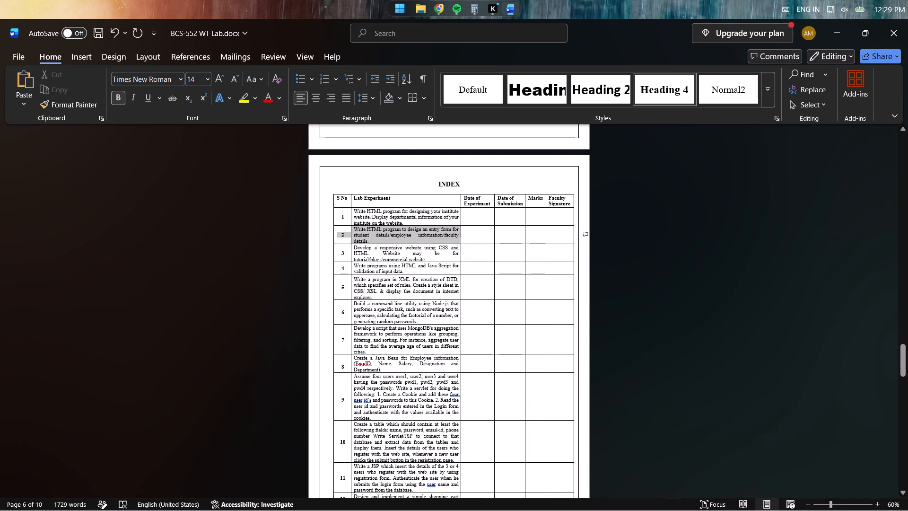
pyautogui.moveTo(346, 228); pyautogui.dragTo(358, 230)
pyautogui.hotkey('ctrl', 'c')
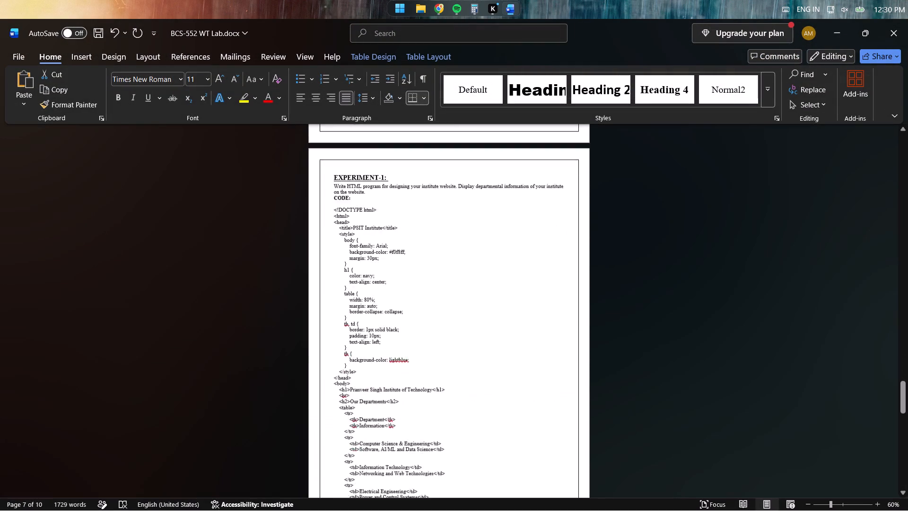
pyautogui.scroll(-20, 483, 381)
pyautogui.scroll(-8, 483, 381)
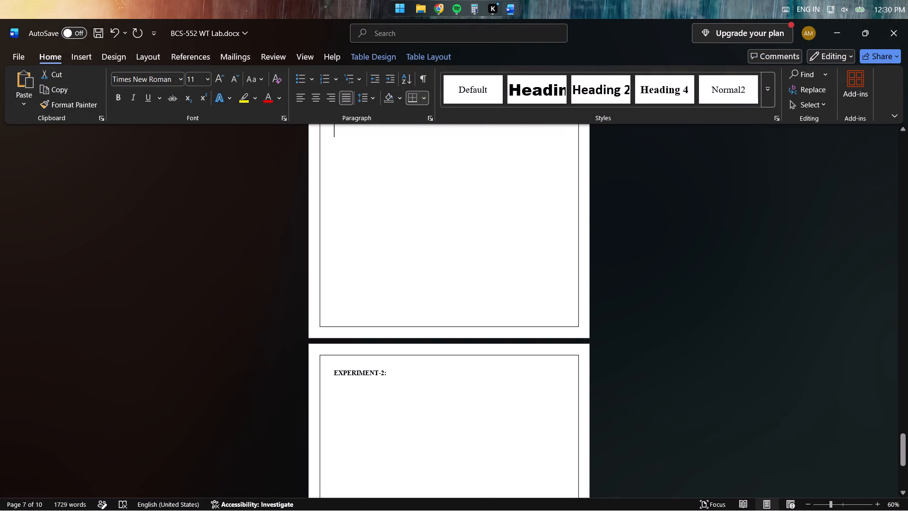
pyautogui.click(403, 391)
pyautogui.press('Return')
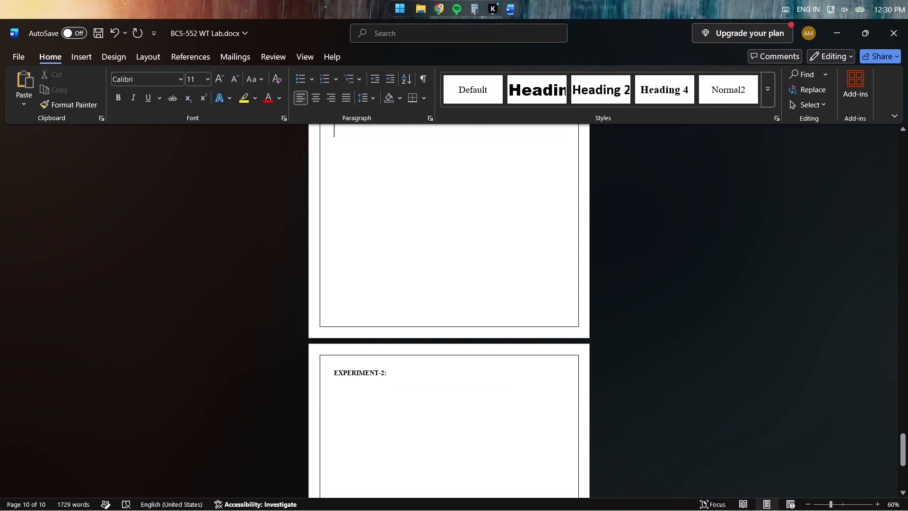
pyautogui.hotkey('ctrl', 'v')
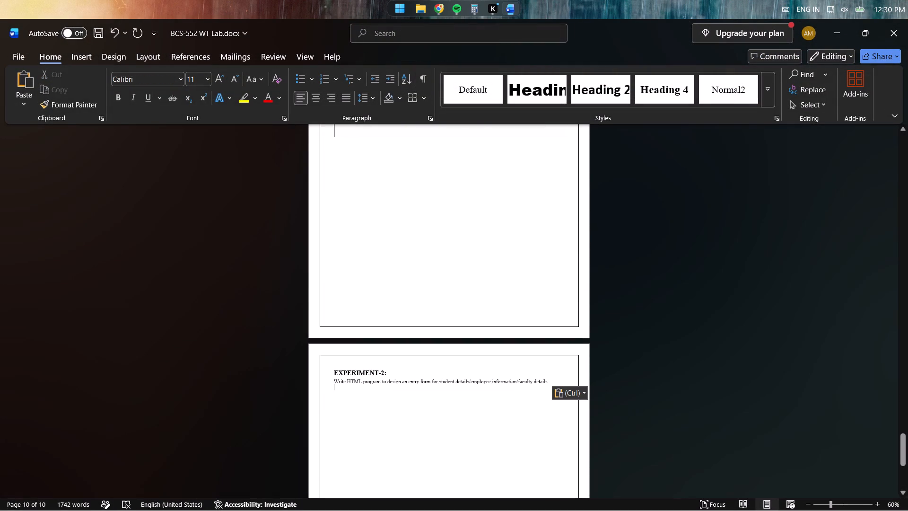
# Add a bold CODE: label below the Experiment 2 statement, modelled on Experiment 1's label, and start a new line after it.
pyautogui.scroll(13, 397, 338)
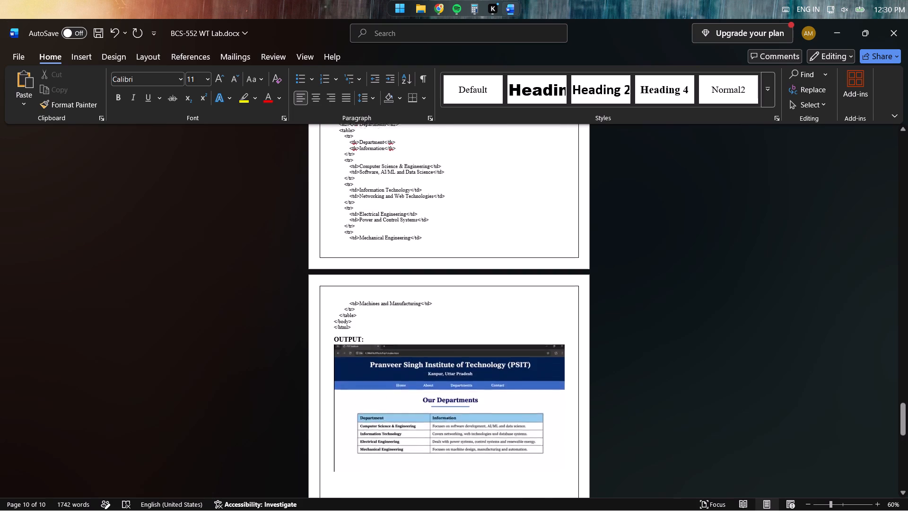
pyautogui.scroll(16, 394, 328)
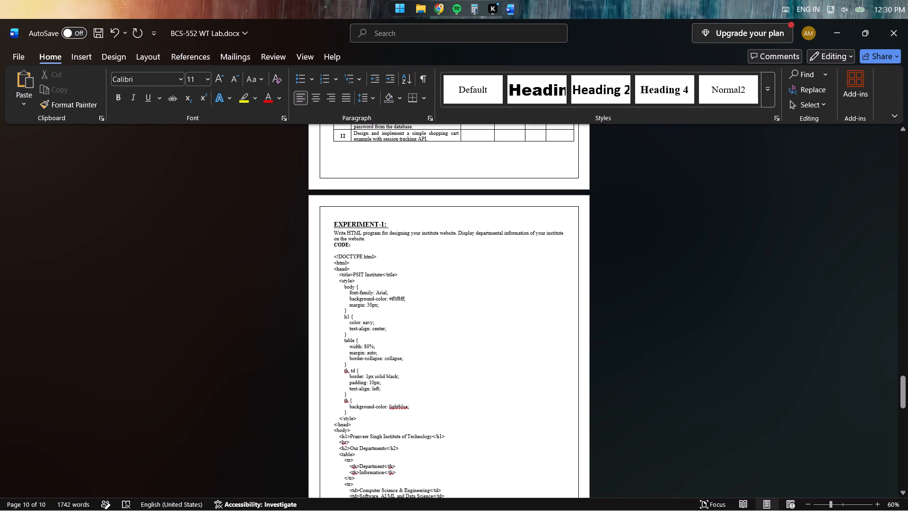
pyautogui.click(351, 249)
pyautogui.click(351, 244)
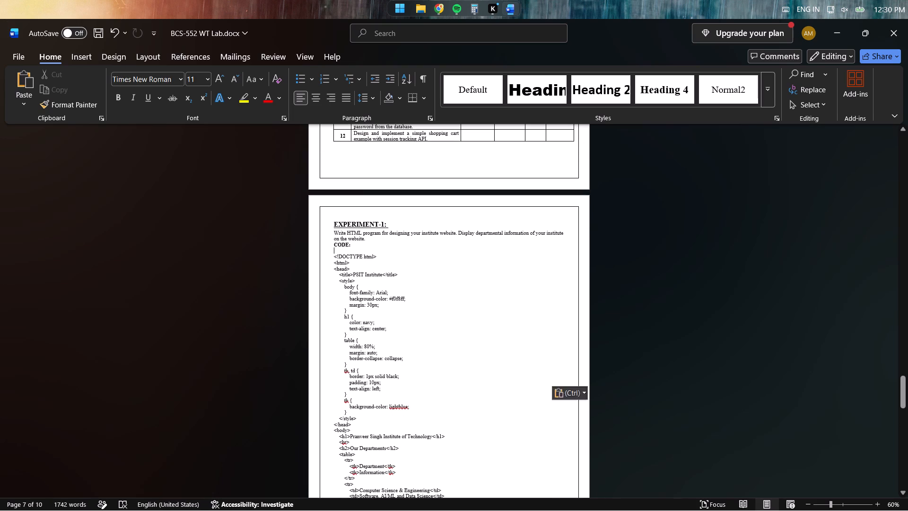
pyautogui.scroll(-20, 402, 310)
pyautogui.scroll(-10, 389, 318)
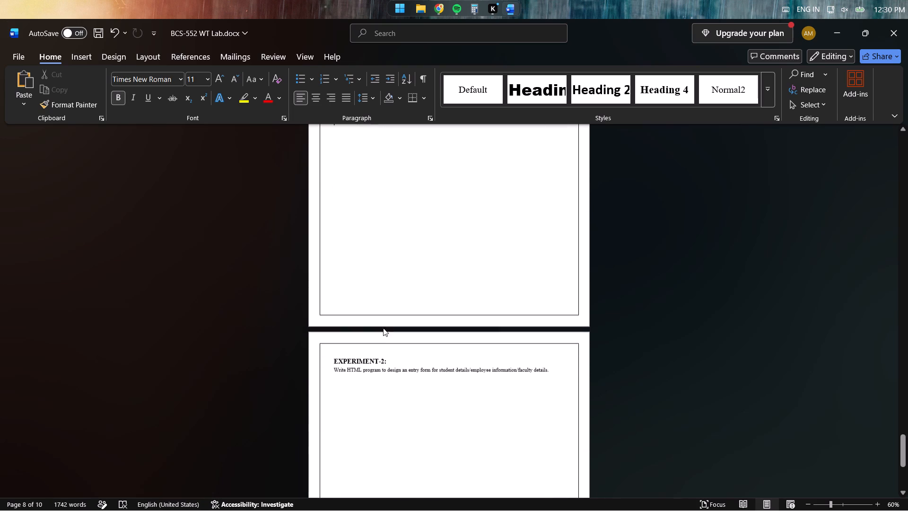
pyautogui.click(343, 366)
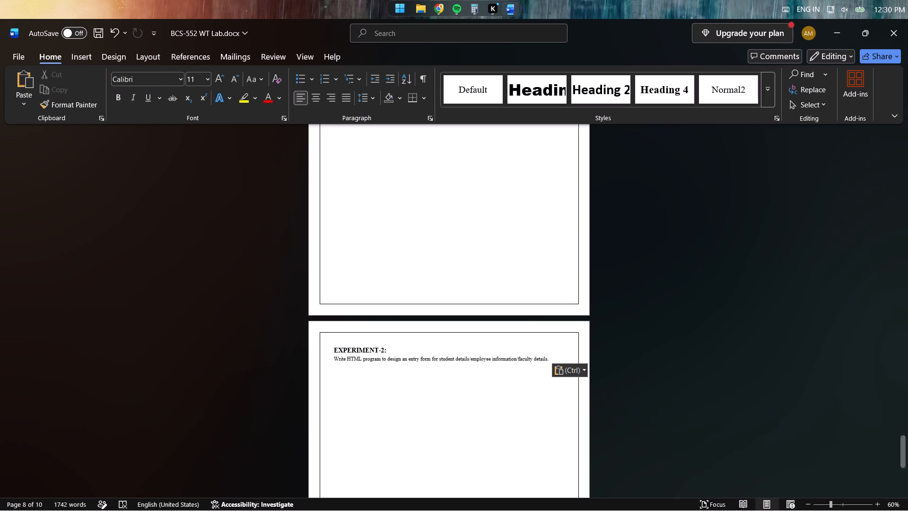
pyautogui.click(117, 101)
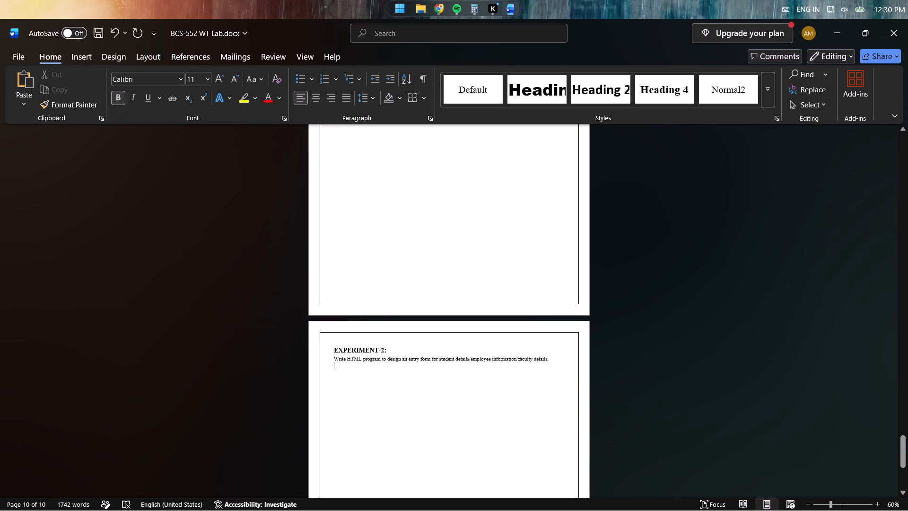
pyautogui.hotkey('shift', ':')
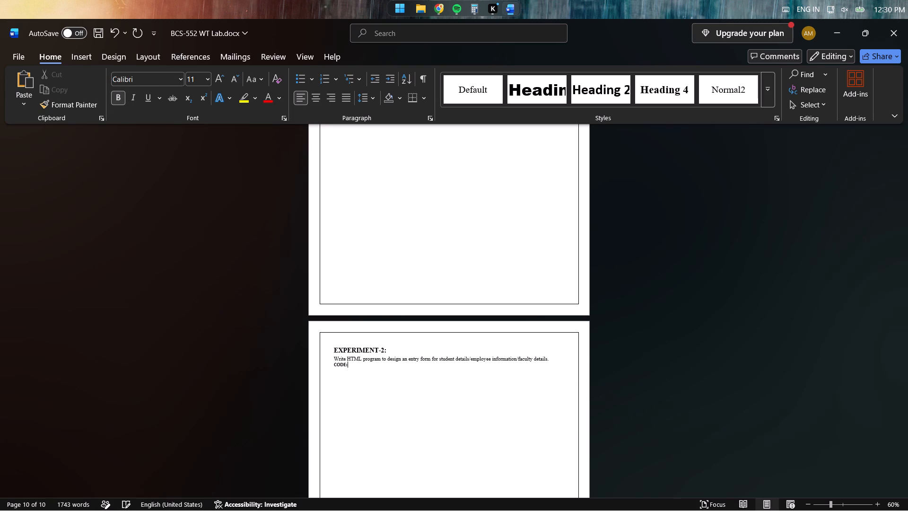
pyautogui.press('Return')
# Check the formatting of Experiment 1's CODE: label and set Experiment 2's CODE: label to Times New Roman to match.
pyautogui.scroll(5, 203, 188)
pyautogui.scroll(-1, 203, 188)
pyautogui.scroll(18, 203, 188)
pyautogui.scroll(5, 209, 174)
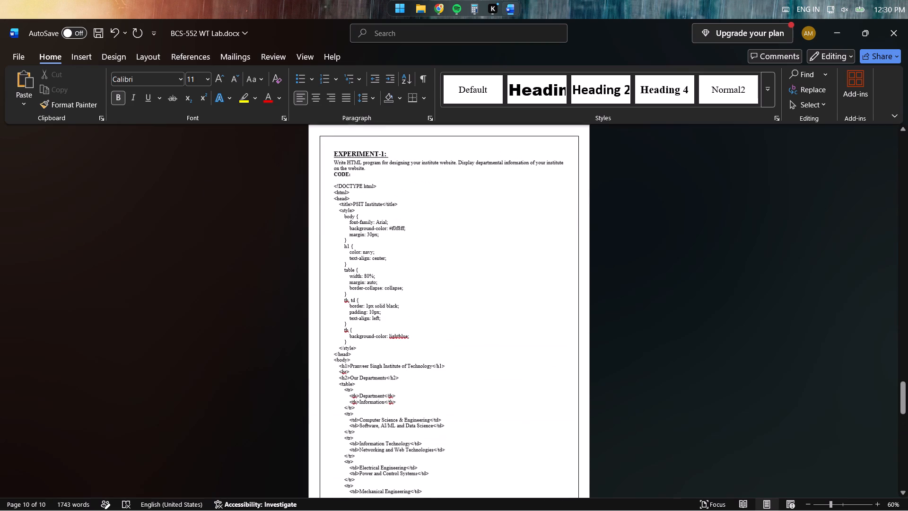
pyautogui.scroll(-10, 209, 172)
pyautogui.scroll(9, 219, 169)
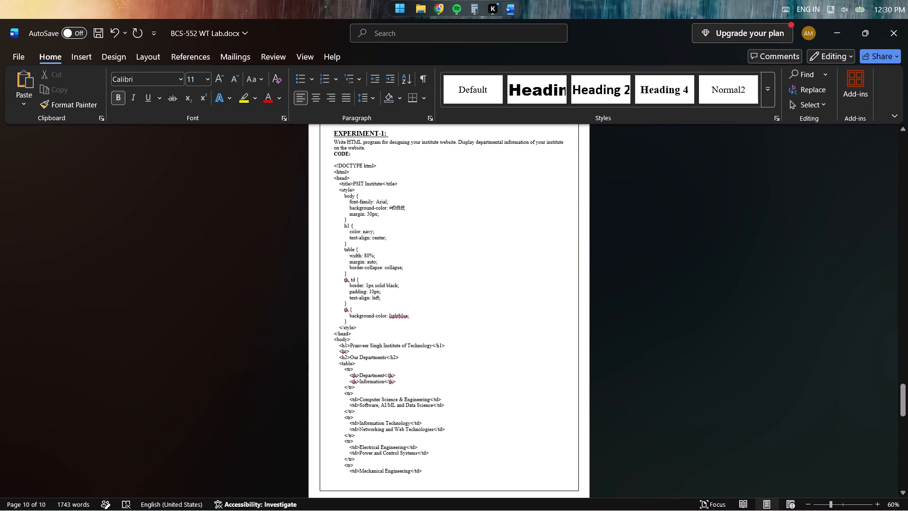
pyautogui.click(346, 153)
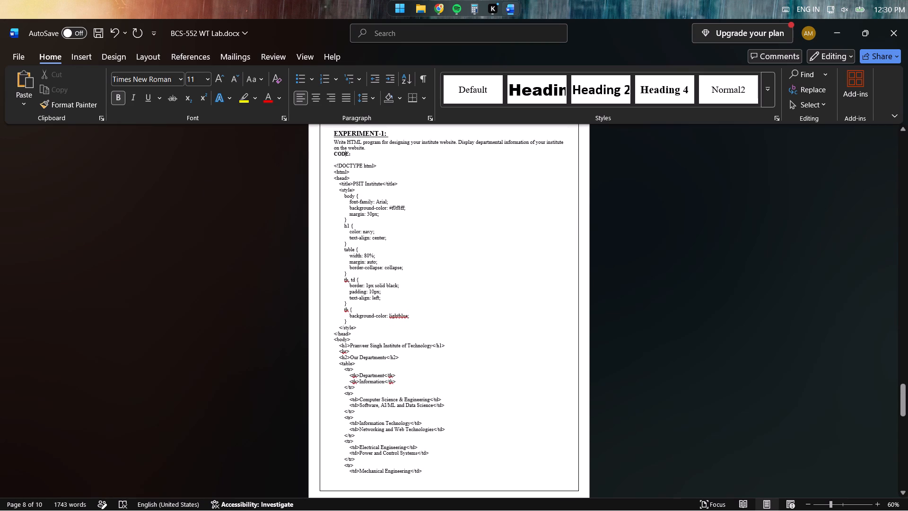
pyautogui.click(354, 156)
pyautogui.scroll(-20, 373, 163)
pyautogui.scroll(-10, 355, 142)
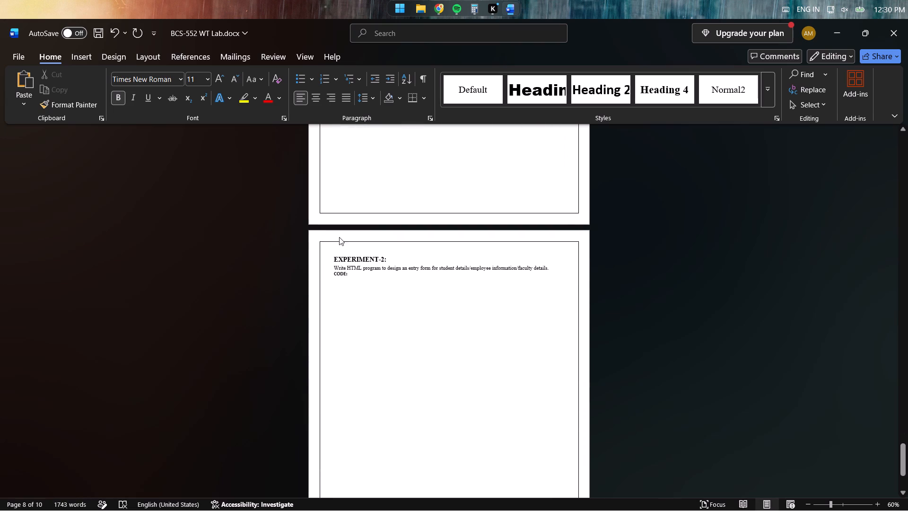
pyautogui.click(342, 276)
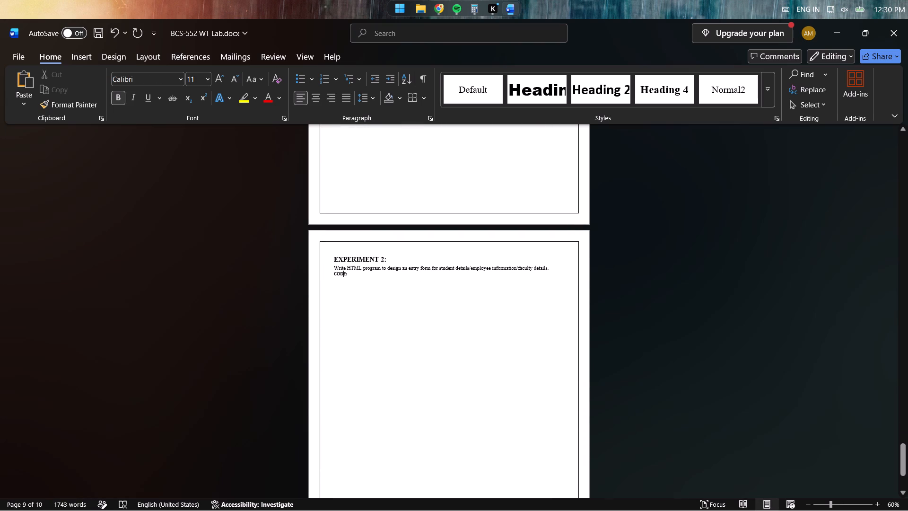
pyautogui.click(180, 83)
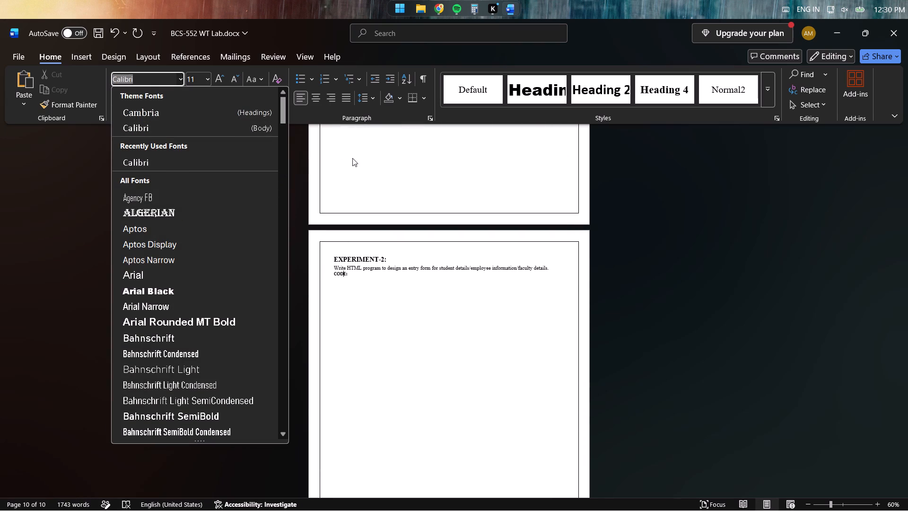
pyautogui.press('t')
pyautogui.press('i')
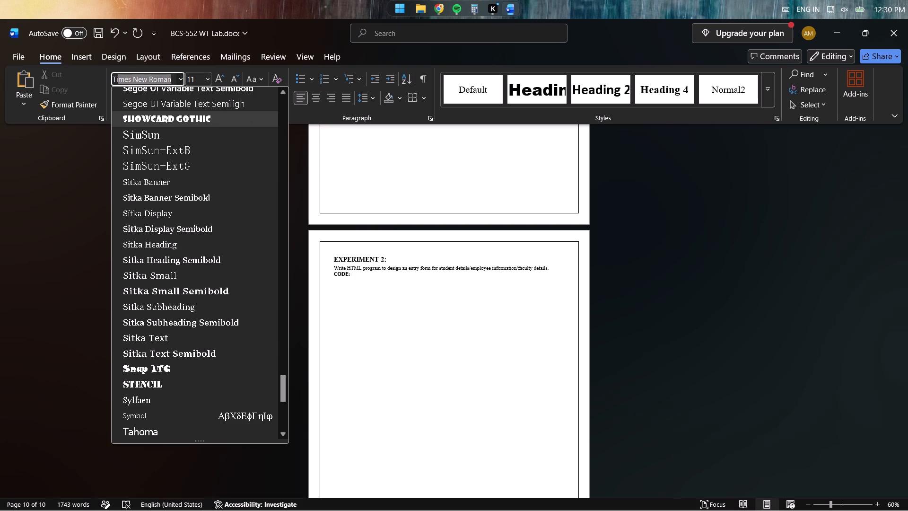
pyautogui.press('Return')
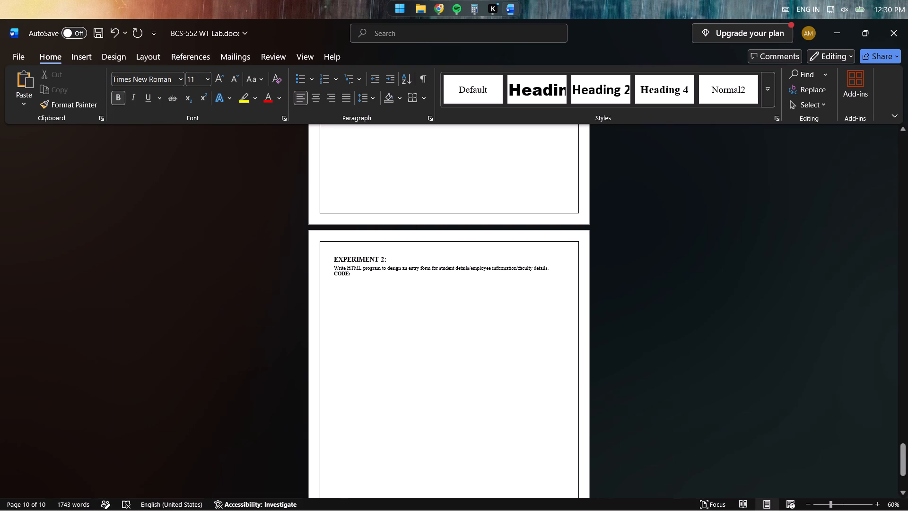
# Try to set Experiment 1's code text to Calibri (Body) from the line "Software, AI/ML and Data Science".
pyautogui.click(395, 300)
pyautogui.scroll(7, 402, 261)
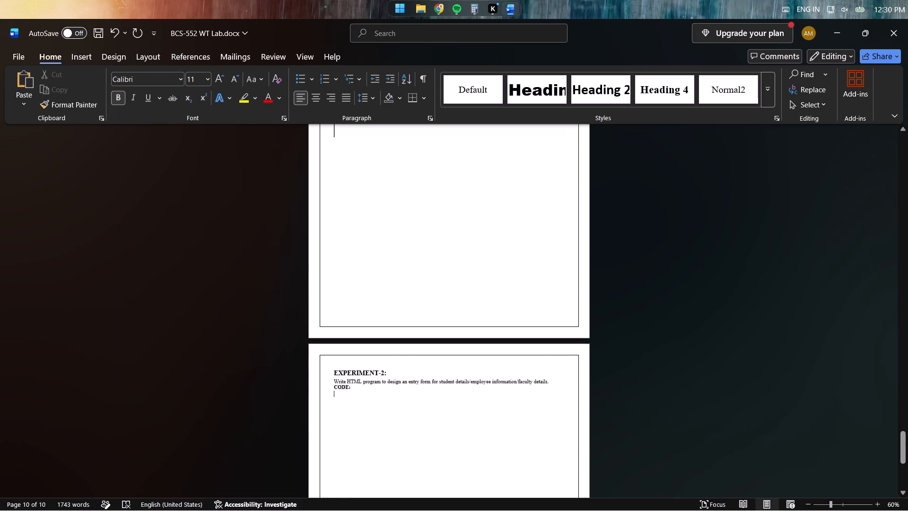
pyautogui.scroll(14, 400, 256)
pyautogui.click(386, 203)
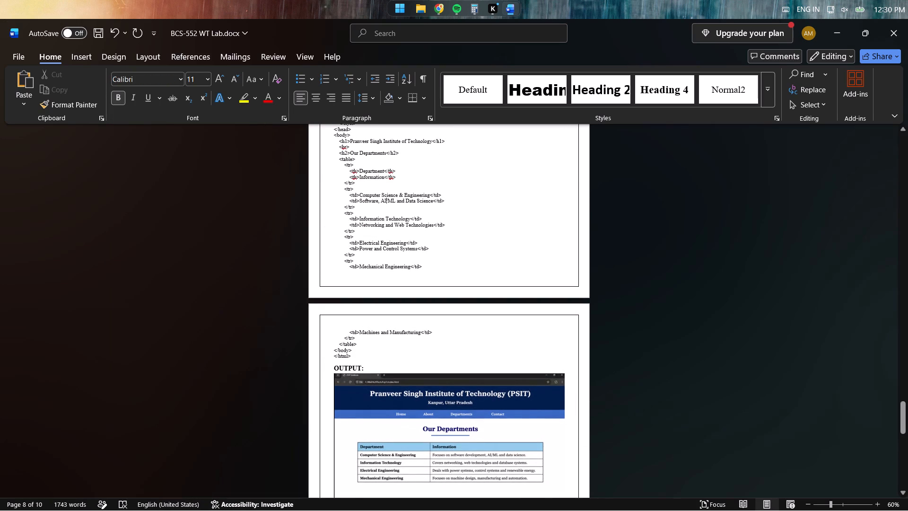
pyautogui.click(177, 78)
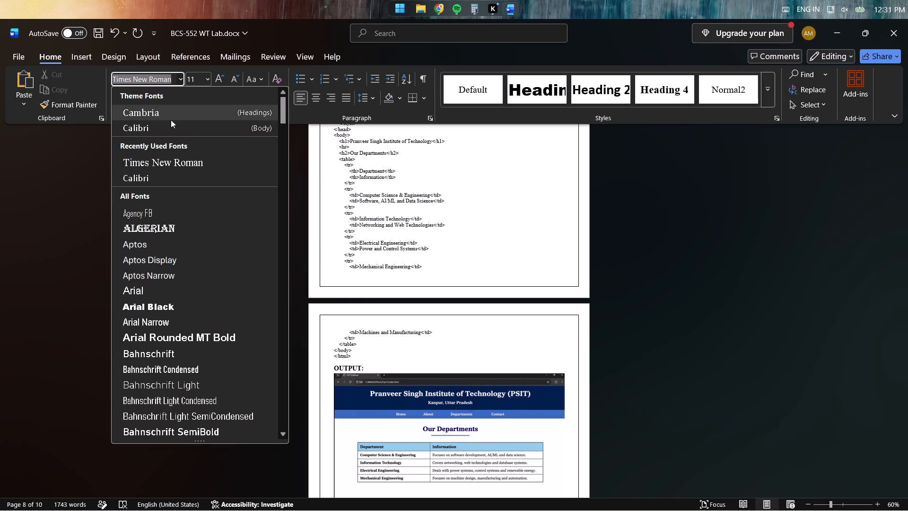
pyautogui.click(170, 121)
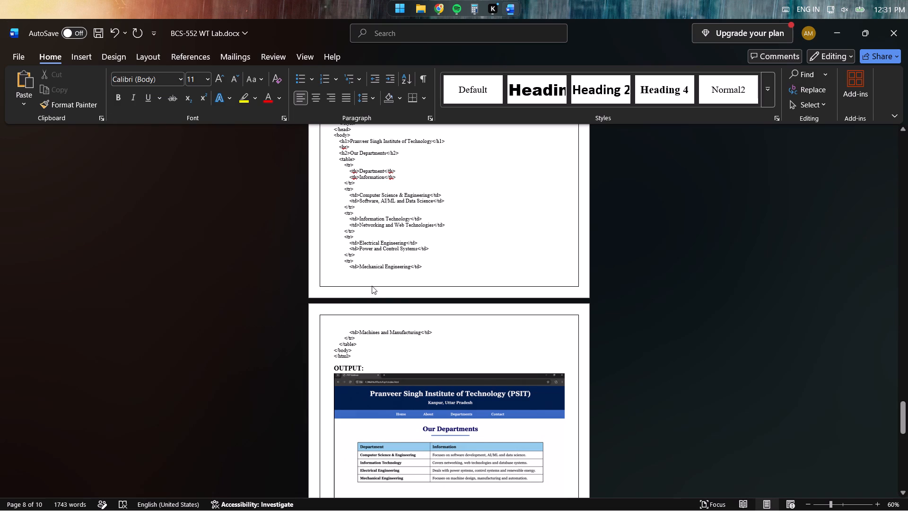
# Select Experiment 1's entire HTML code, from <!DOCTYPE html> to </html>, preview the available fonts and set it to Calibri.
pyautogui.moveTo(344, 357); pyautogui.dragTo(376, 349)
pyautogui.click(377, 349)
pyautogui.moveTo(360, 357); pyautogui.dragTo(382, 163)
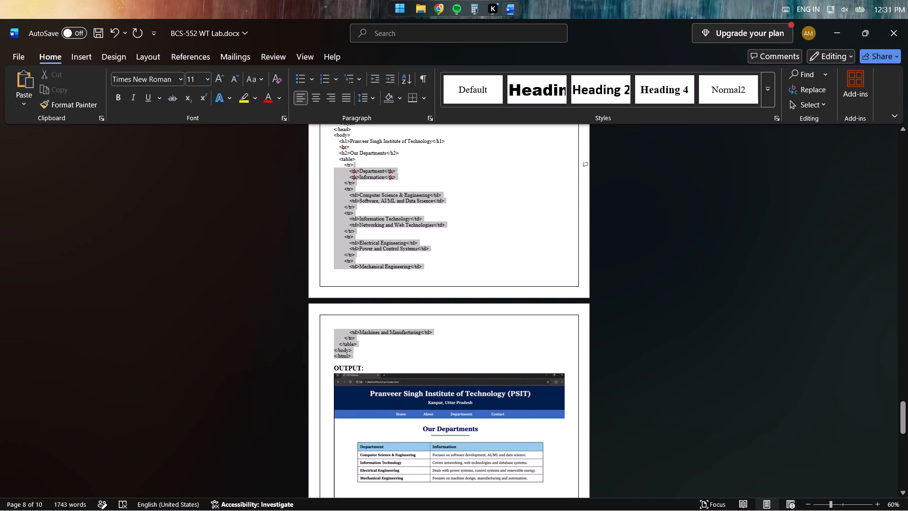
pyautogui.moveTo(382, 163); pyautogui.dragTo(336, 252)
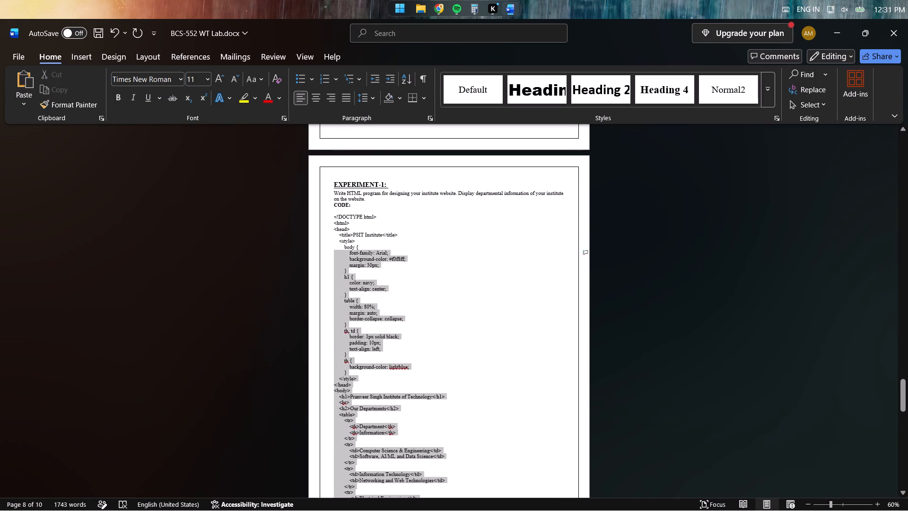
pyautogui.moveTo(336, 252); pyautogui.dragTo(327, 219)
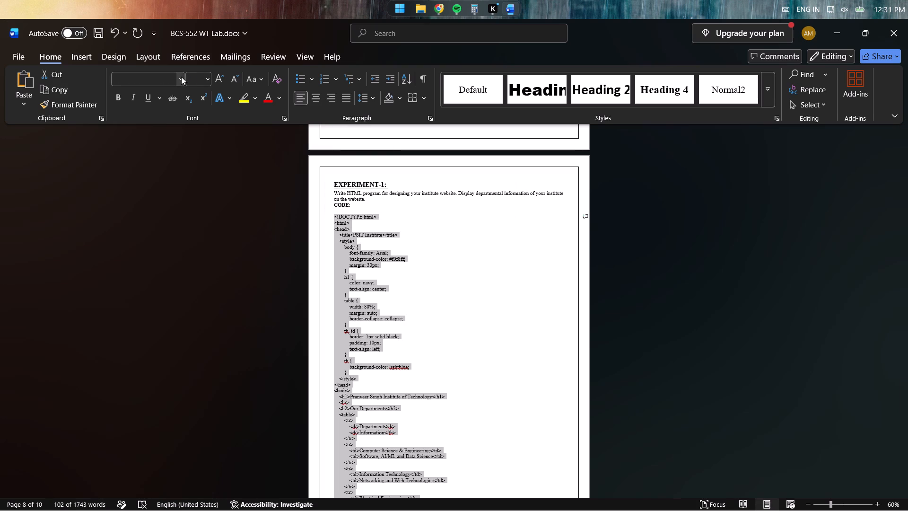
pyautogui.click(180, 77)
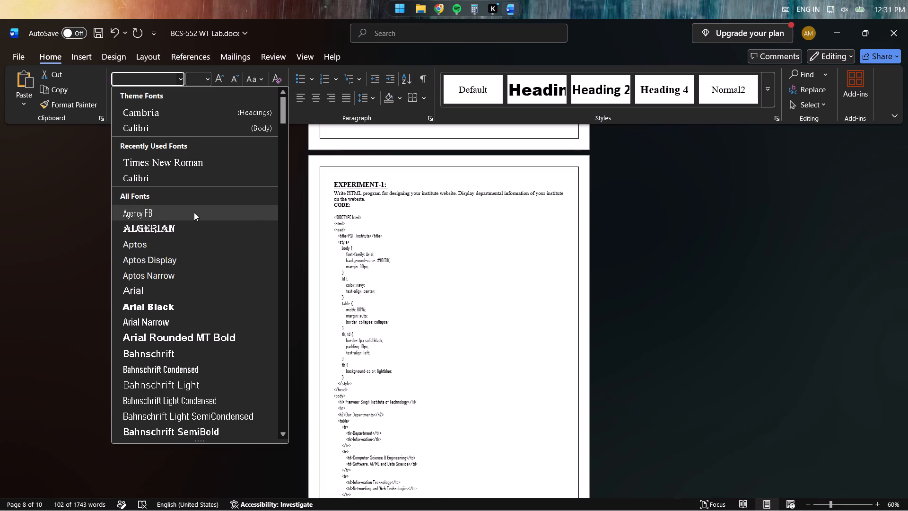
pyautogui.scroll(-5, 176, 320)
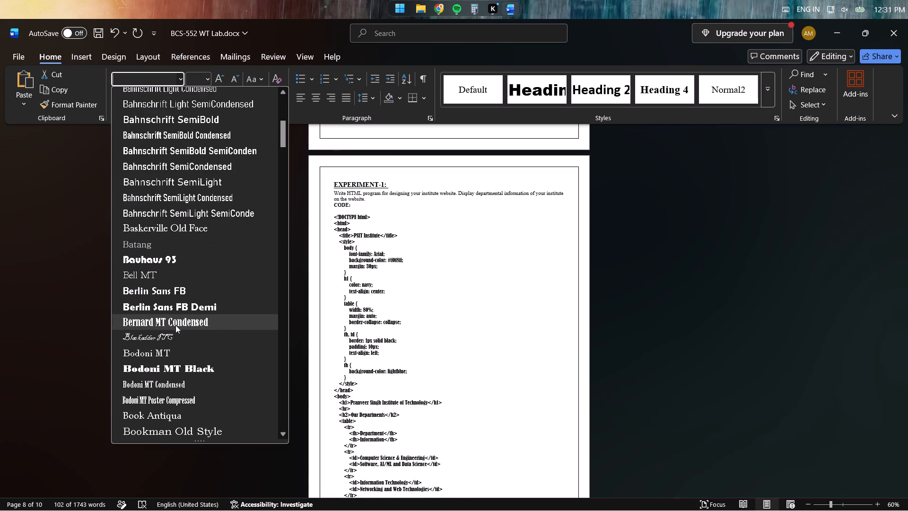
pyautogui.scroll(-7, 166, 337)
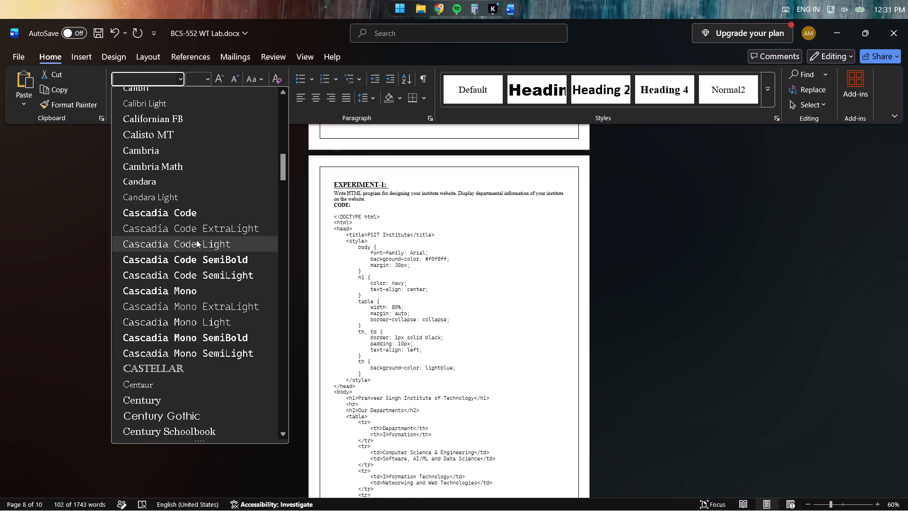
pyautogui.scroll(-7, 190, 261)
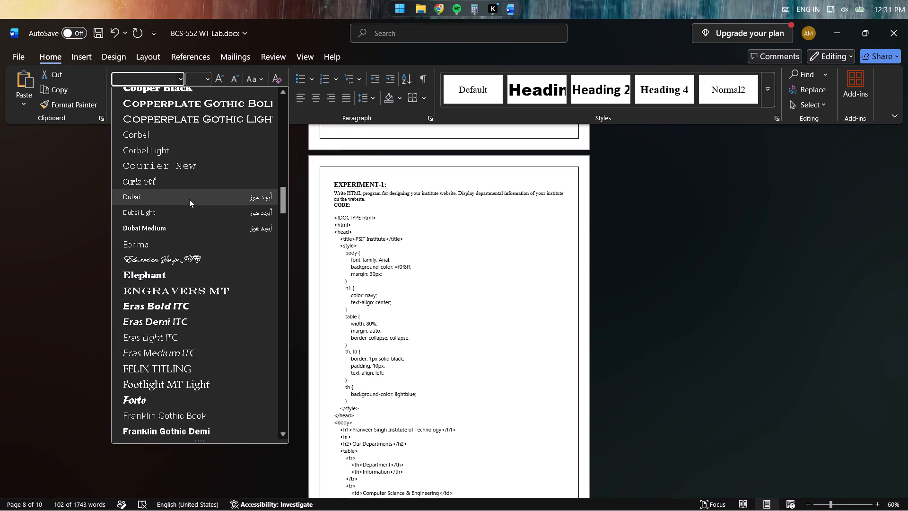
pyautogui.scroll(-7, 185, 212)
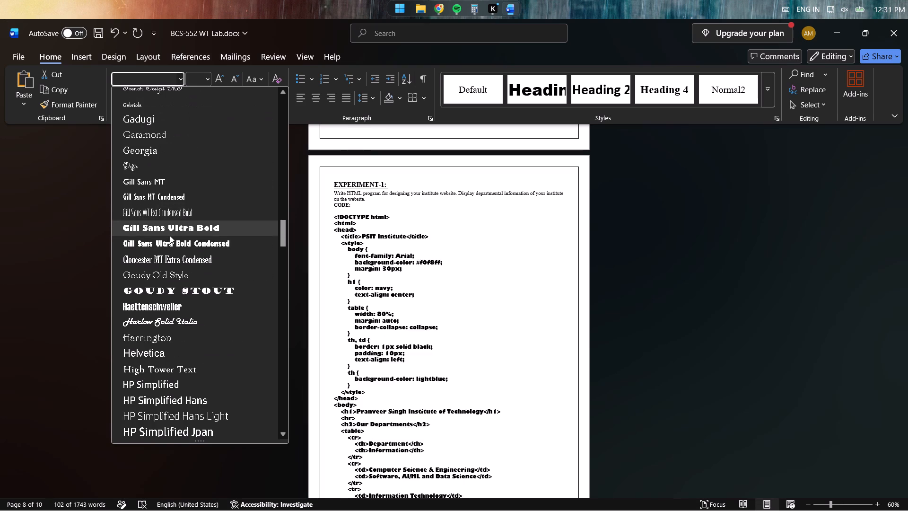
pyautogui.scroll(-7, 166, 247)
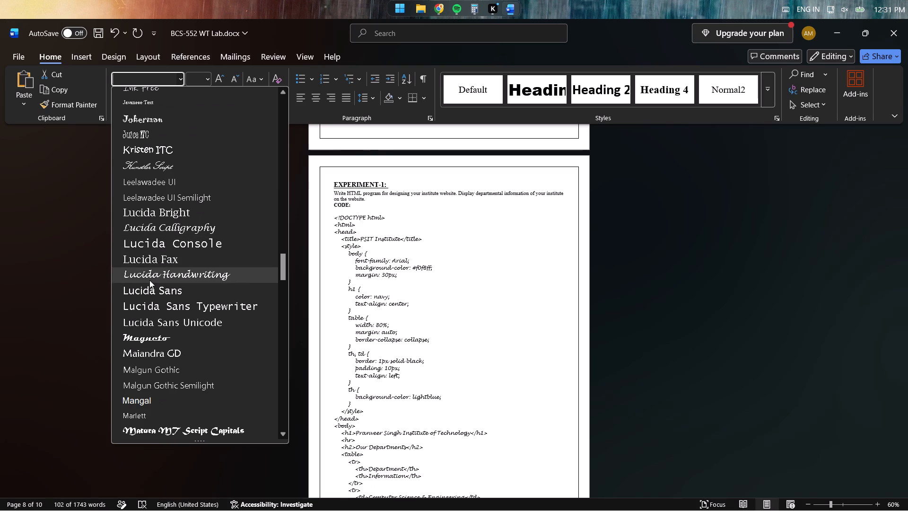
pyautogui.scroll(-7, 149, 280)
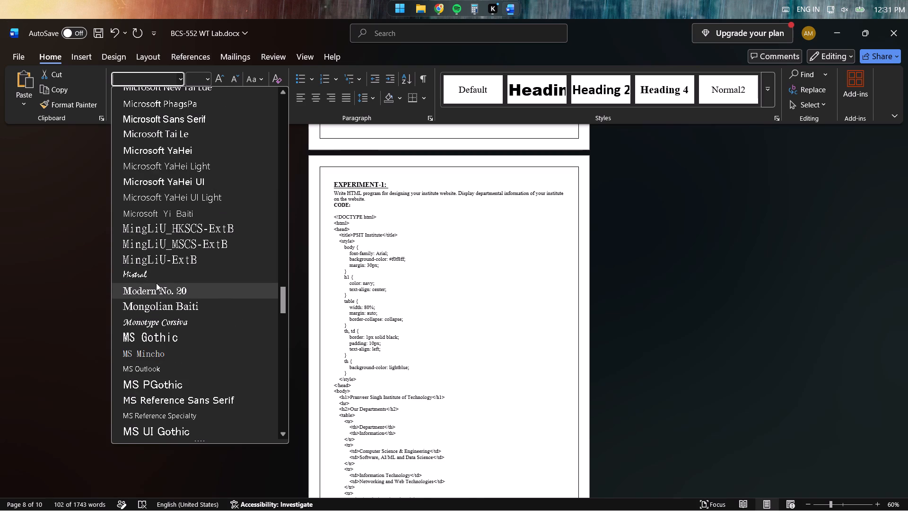
pyautogui.scroll(-8, 173, 273)
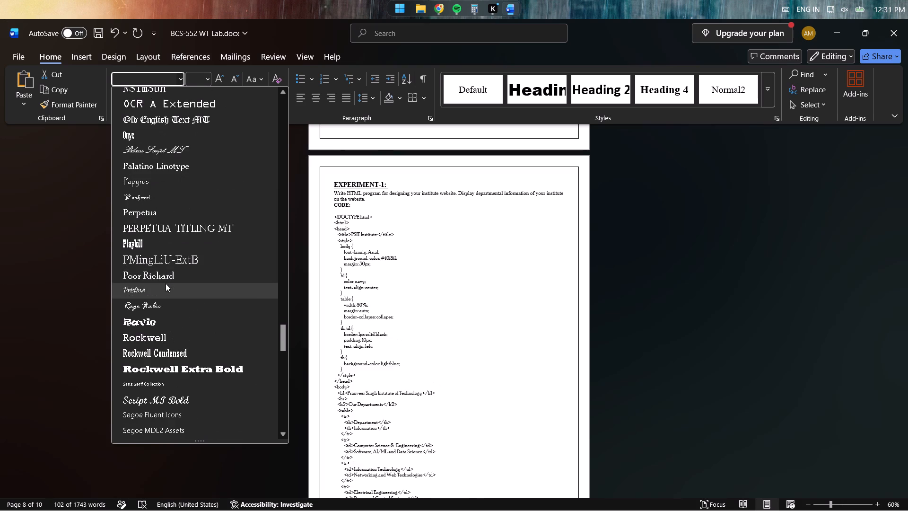
pyautogui.scroll(-13, 166, 283)
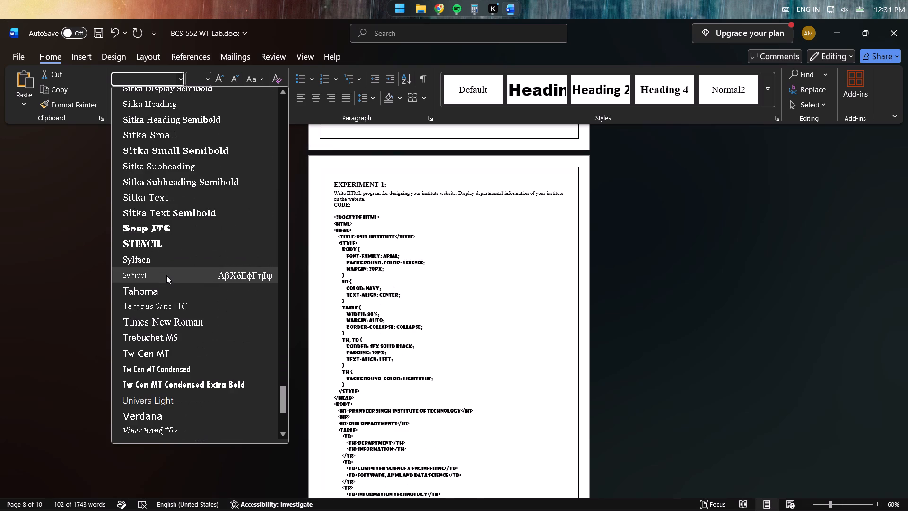
pyautogui.scroll(-7, 169, 275)
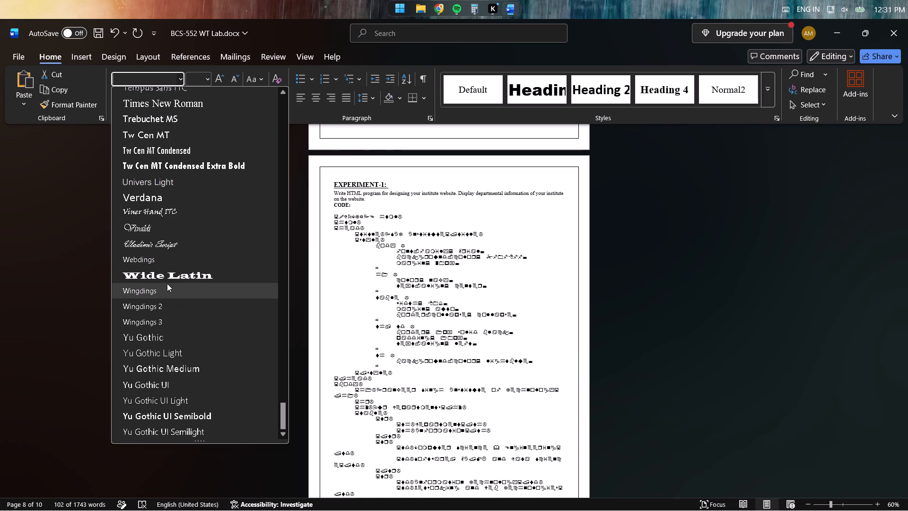
pyautogui.scroll(-7, 174, 279)
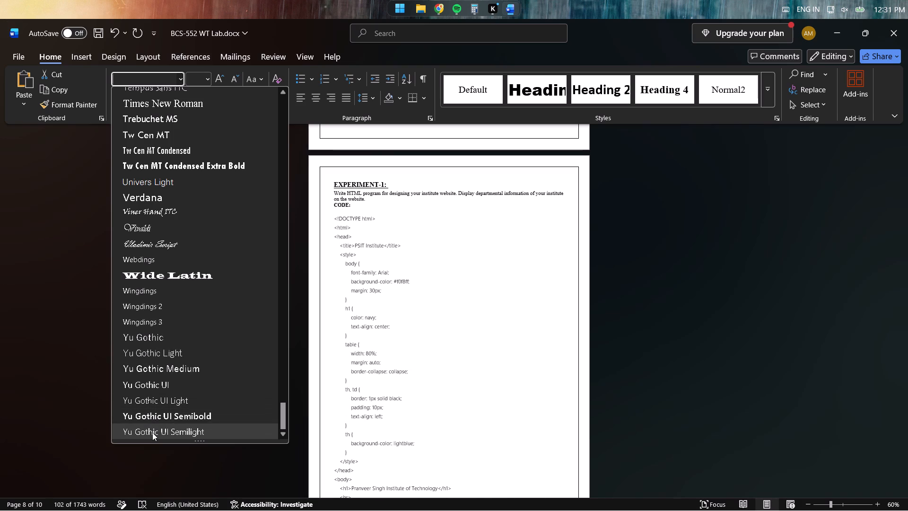
pyautogui.scroll(-4, 152, 431)
pyautogui.scroll(-4, 658, 355)
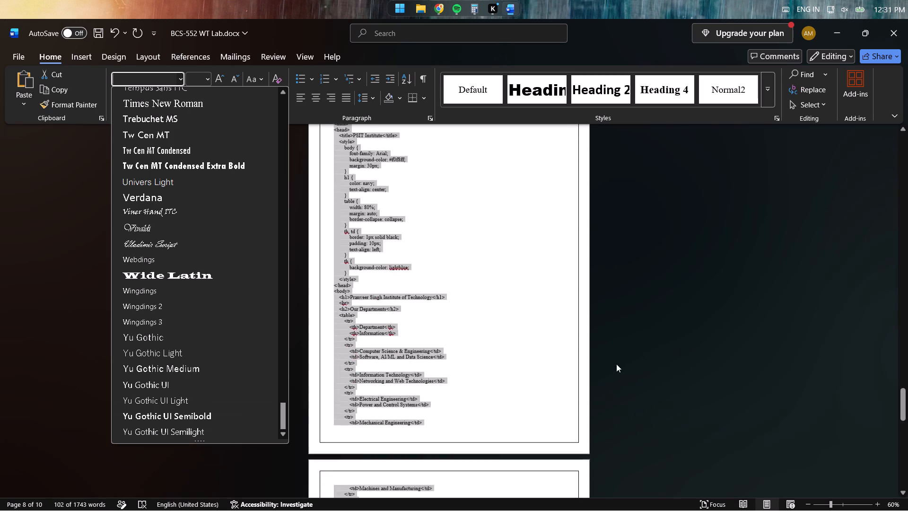
pyautogui.scroll(-2, 616, 364)
pyautogui.scroll(6, 606, 366)
pyautogui.scroll(19, 235, 281)
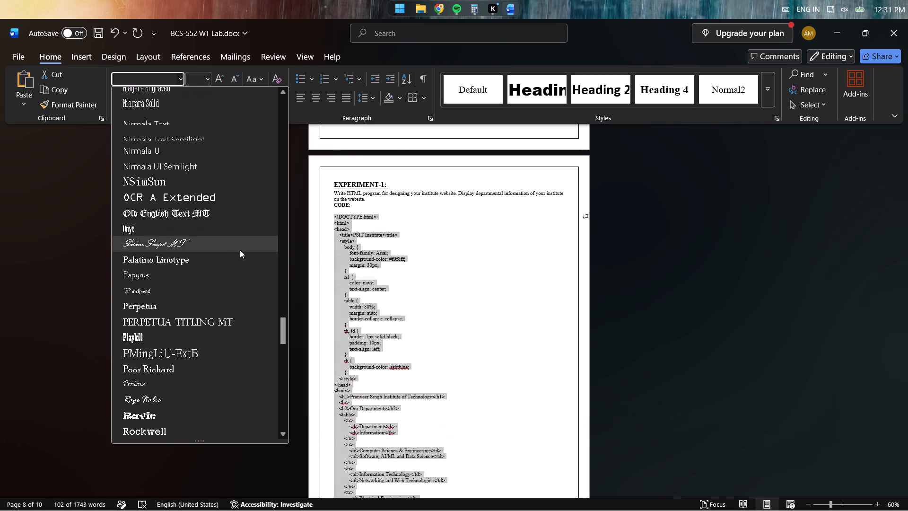
pyautogui.scroll(20, 240, 250)
pyautogui.scroll(14, 240, 250)
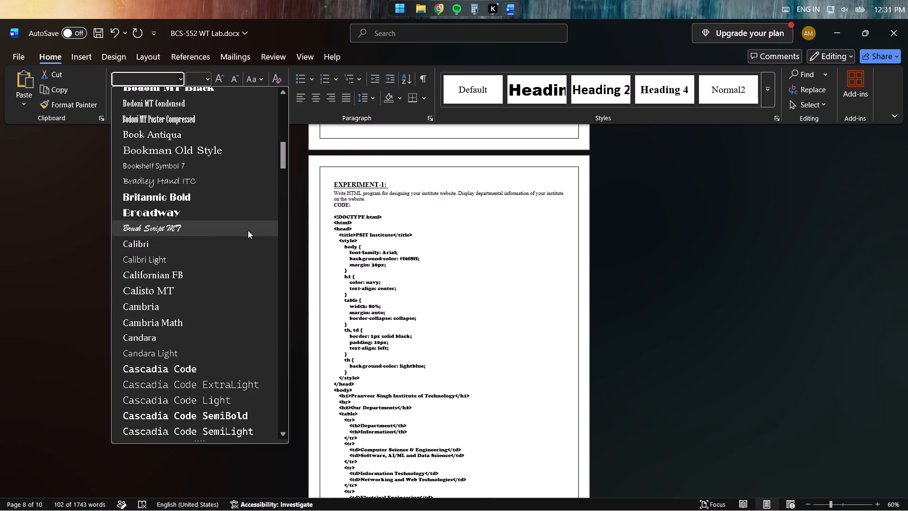
pyautogui.scroll(19, 248, 230)
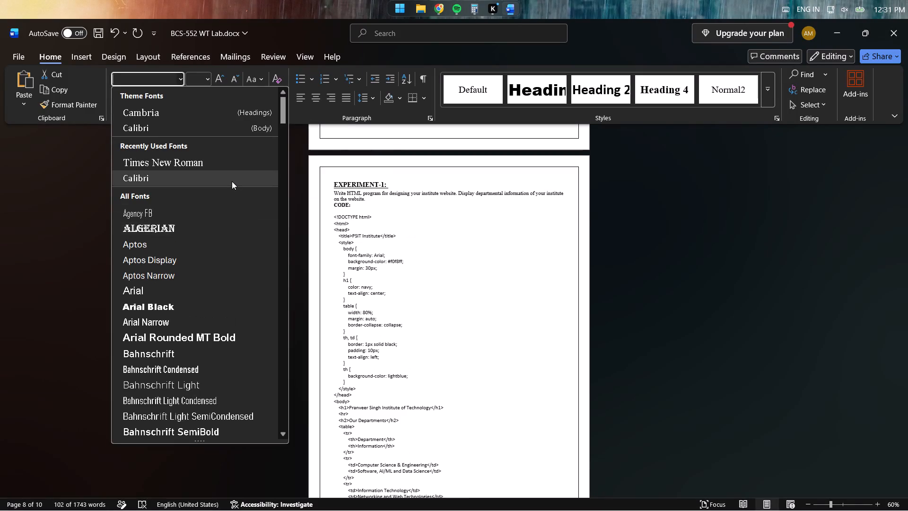
pyautogui.click(232, 181)
pyautogui.click(615, 240)
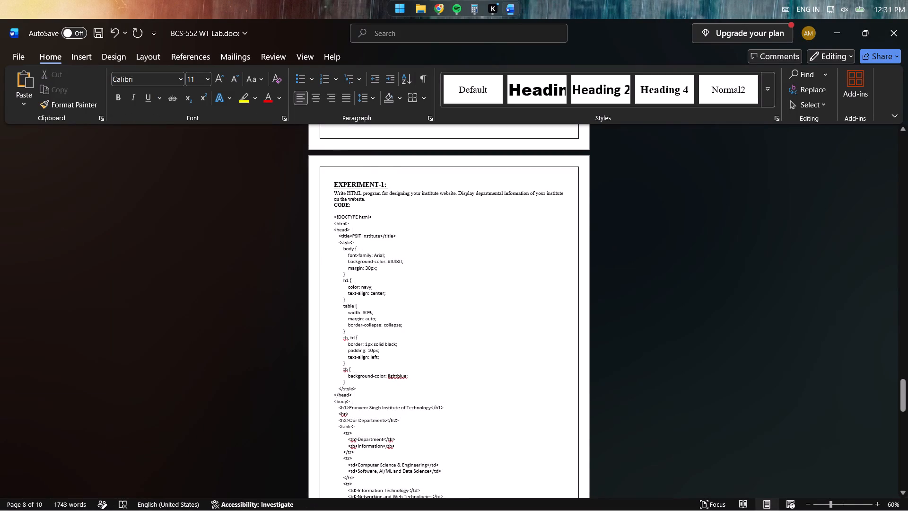
pyautogui.scroll(-14, 463, 291)
pyautogui.scroll(-16, 454, 291)
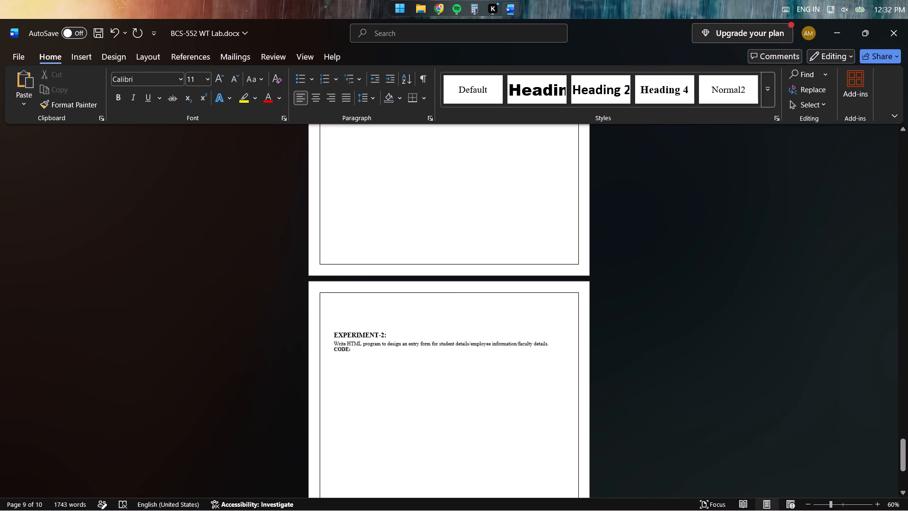
pyautogui.scroll(-1, 434, 310)
pyautogui.click(374, 346)
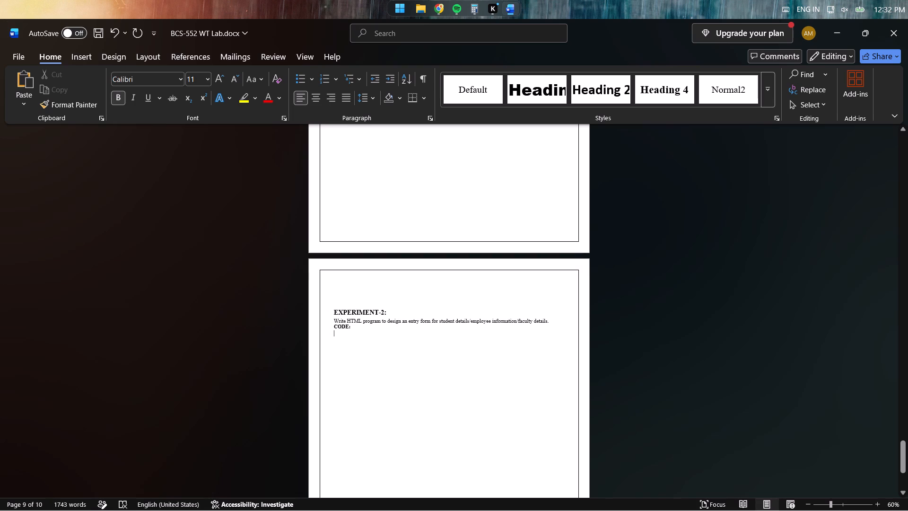
pyautogui.press('Return')
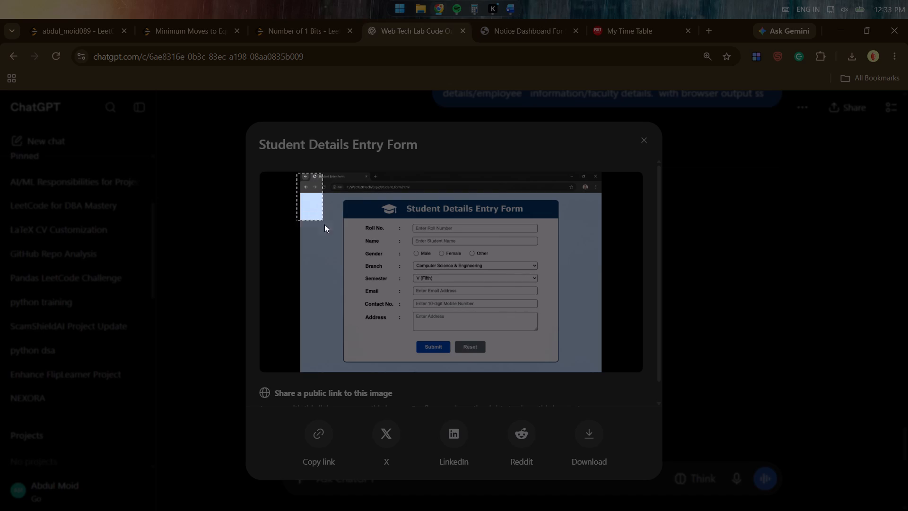
pyautogui.moveTo(324, 224); pyautogui.dragTo(608, 371)
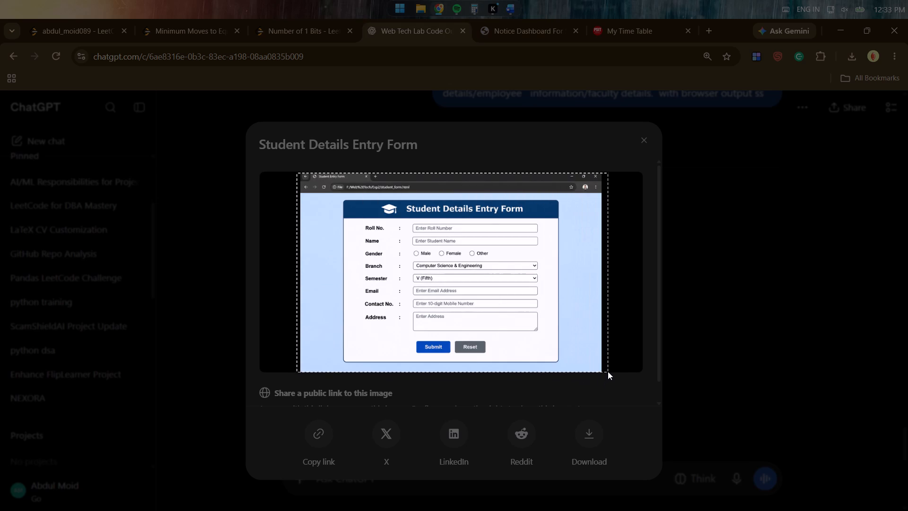
pyautogui.moveTo(608, 371); pyautogui.dragTo(606, 370)
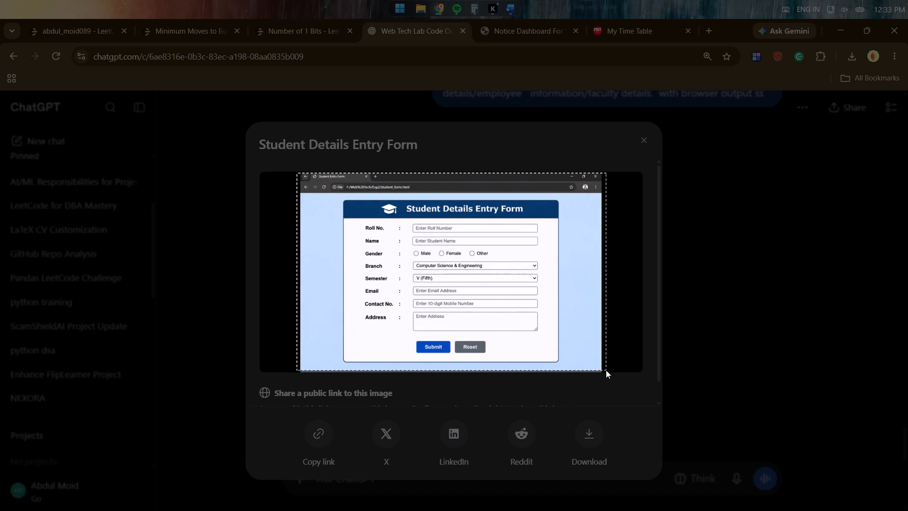
pyautogui.moveTo(606, 370); pyautogui.dragTo(605, 367)
# Switch back to the Word document and paste the form screenshot below Experiment 2's OUTPUT: label.
pyautogui.hotkey('alt', 'Tab')
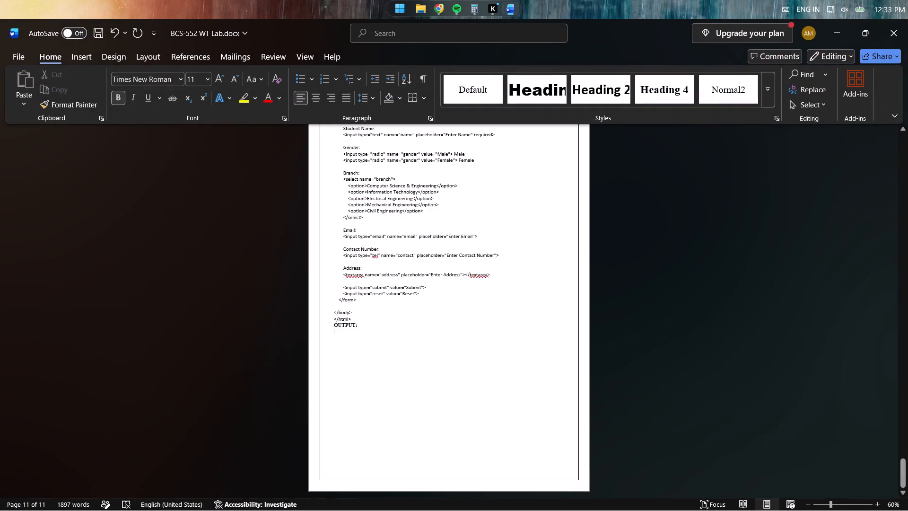
pyautogui.hotkey('ctrl', 'v')
# Select the pasted Student Details Entry Form picture and set its text wrapping to Tight.
pyautogui.moveTo(473, 404); pyautogui.dragTo(480, 402)
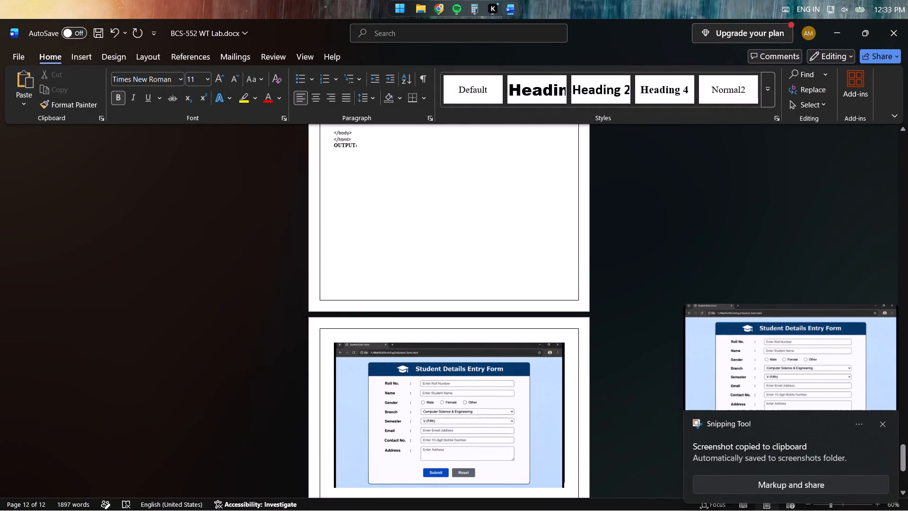
pyautogui.moveTo(480, 402); pyautogui.dragTo(485, 349)
pyautogui.click(425, 441)
pyautogui.moveTo(426, 440); pyautogui.dragTo(449, 359)
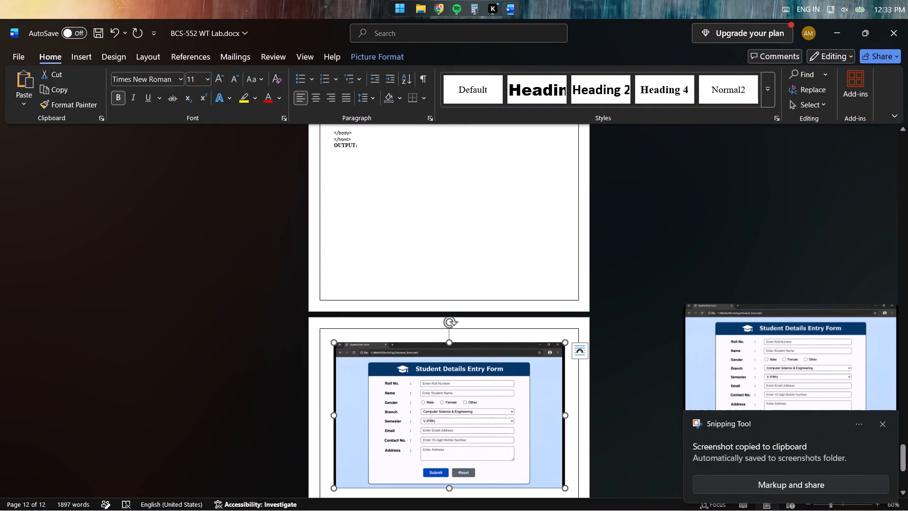
pyautogui.click(585, 356)
pyautogui.click(632, 409)
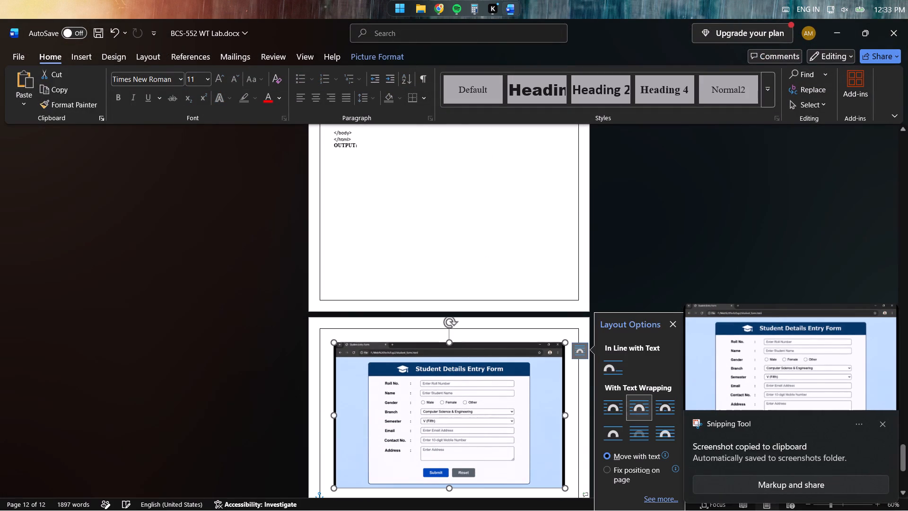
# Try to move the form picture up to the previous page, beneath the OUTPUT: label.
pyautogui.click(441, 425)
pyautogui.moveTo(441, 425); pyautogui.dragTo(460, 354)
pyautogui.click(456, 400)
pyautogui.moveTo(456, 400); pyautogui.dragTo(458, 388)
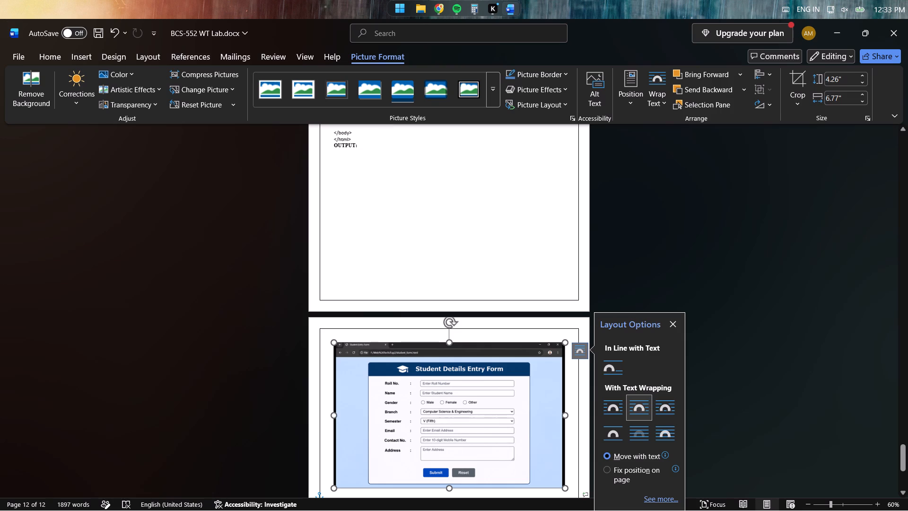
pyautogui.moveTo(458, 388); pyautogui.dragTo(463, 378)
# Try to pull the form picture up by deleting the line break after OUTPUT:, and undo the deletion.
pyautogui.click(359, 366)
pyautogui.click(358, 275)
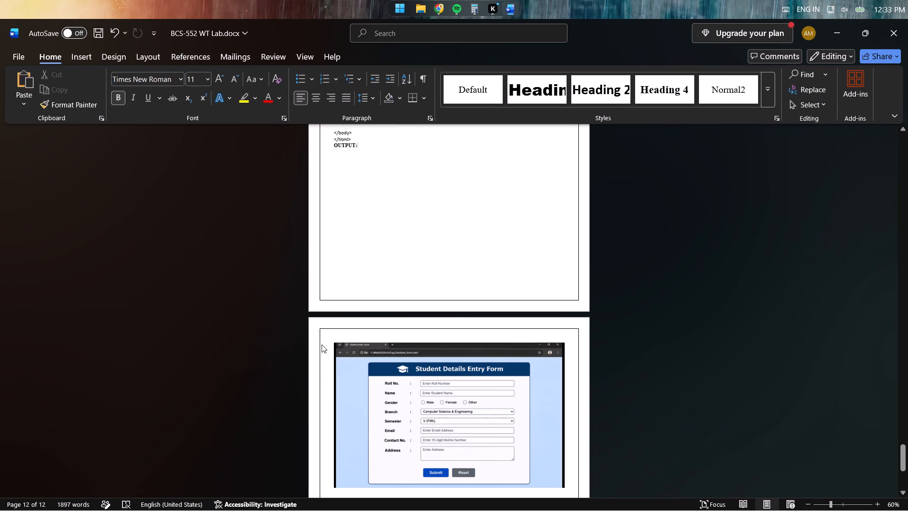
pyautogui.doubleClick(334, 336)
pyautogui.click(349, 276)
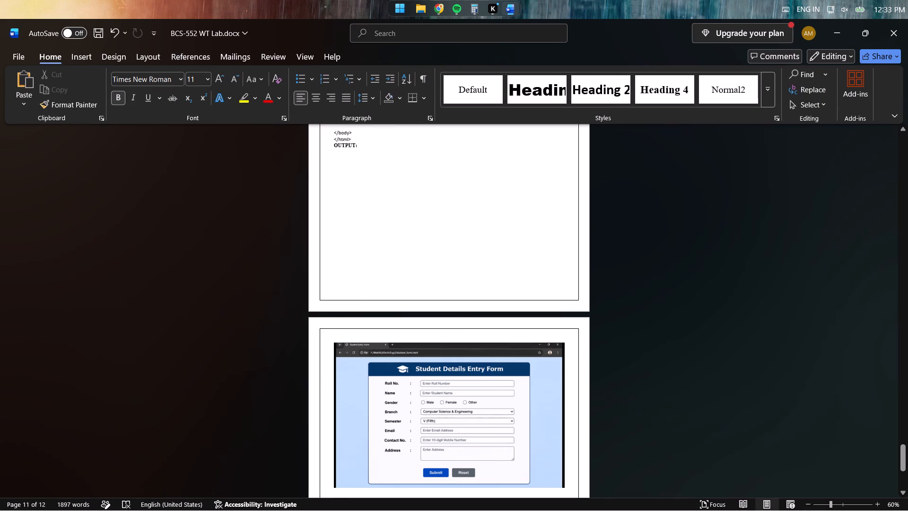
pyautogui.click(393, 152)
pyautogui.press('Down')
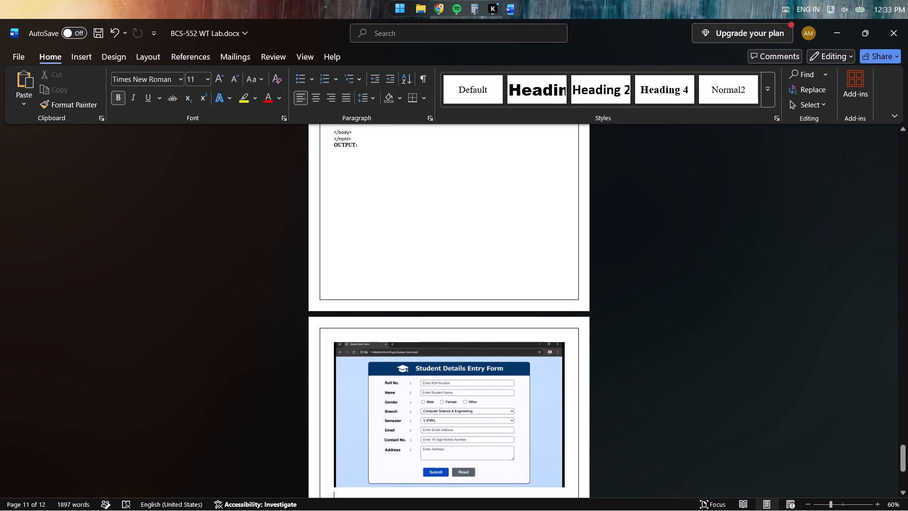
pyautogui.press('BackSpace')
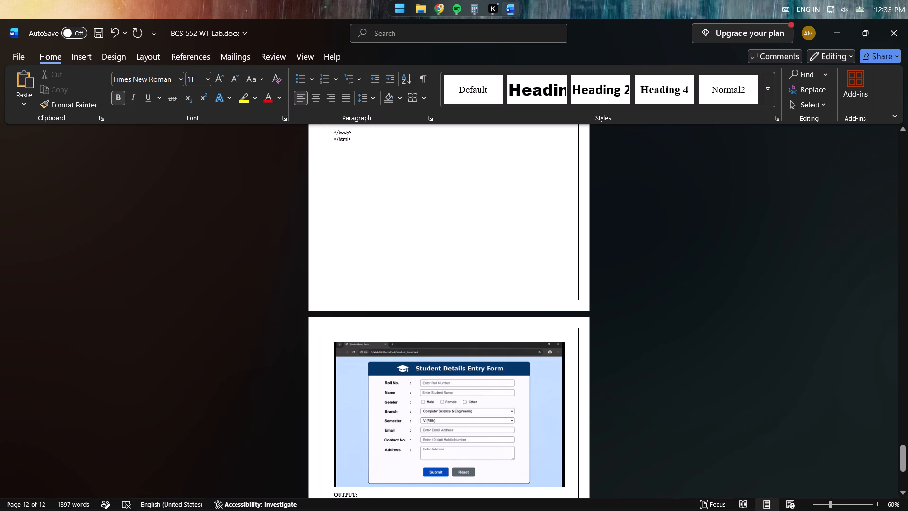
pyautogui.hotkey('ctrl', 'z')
# Insert a run of blank lines beneath Experiment 2's OUTPUT: label to fill the page, and remove the surplus ones at its end.
pyautogui.click(370, 148)
pyautogui.press('Return')
pyautogui.press('Return')
pyautogui.press('Return')
pyautogui.press('Return')
pyautogui.press('Return')
pyautogui.press('Return')
pyautogui.press('Return')
pyautogui.press('Return')
pyautogui.press('Return')
pyautogui.press('Return')
pyautogui.press('Return')
pyautogui.press('Return')
pyautogui.press('Return')
pyautogui.press('Return')
pyautogui.press('Return')
pyautogui.press('Return')
pyautogui.press('Return')
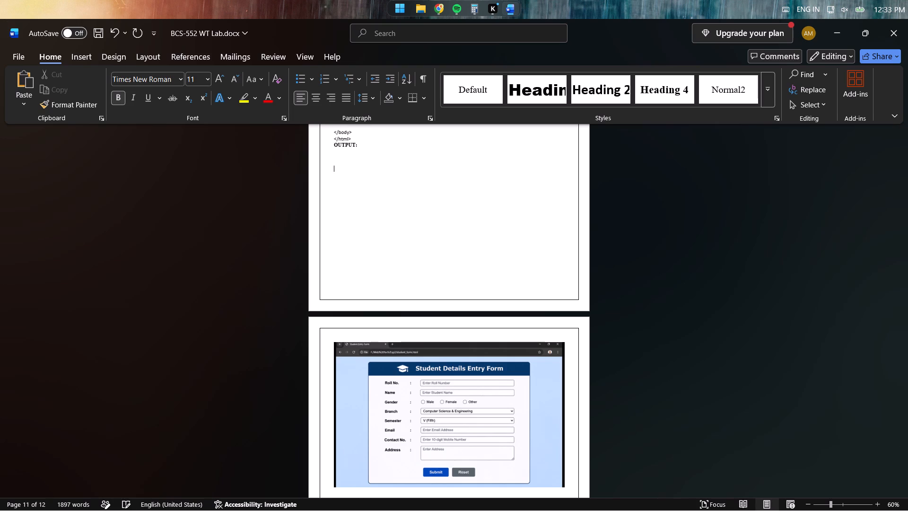
pyautogui.press('Return')
pyautogui.press('Return')
pyautogui.press('Return')
pyautogui.press('Return')
pyautogui.press('Return')
pyautogui.press('Return')
pyautogui.press('Return')
pyautogui.press('Return')
pyautogui.press('BackSpace')
pyautogui.press('BackSpace')
pyautogui.press('BackSpace')
pyautogui.press('BackSpace')
pyautogui.press('BackSpace')
pyautogui.press('BackSpace')
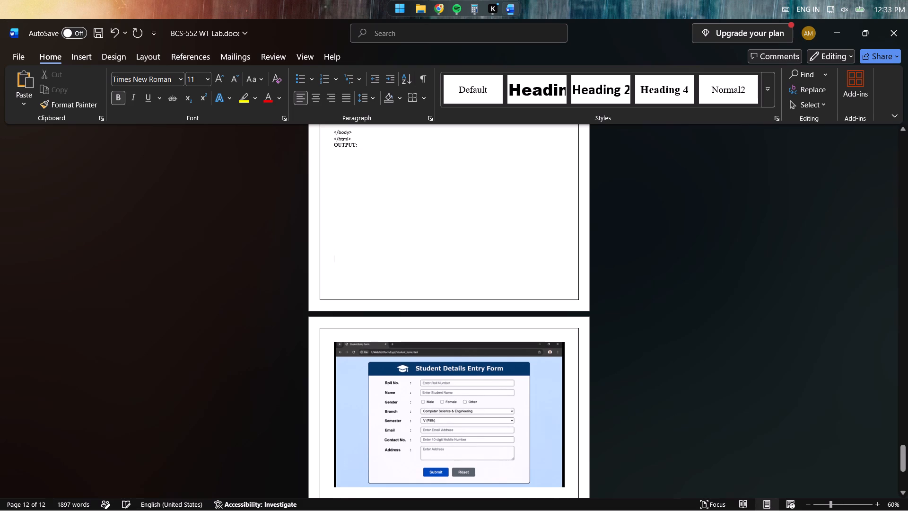
# Set the form picture's text wrapping to Through and try to move it up to the previous page.
pyautogui.click(380, 433)
pyautogui.moveTo(380, 433); pyautogui.dragTo(434, 364)
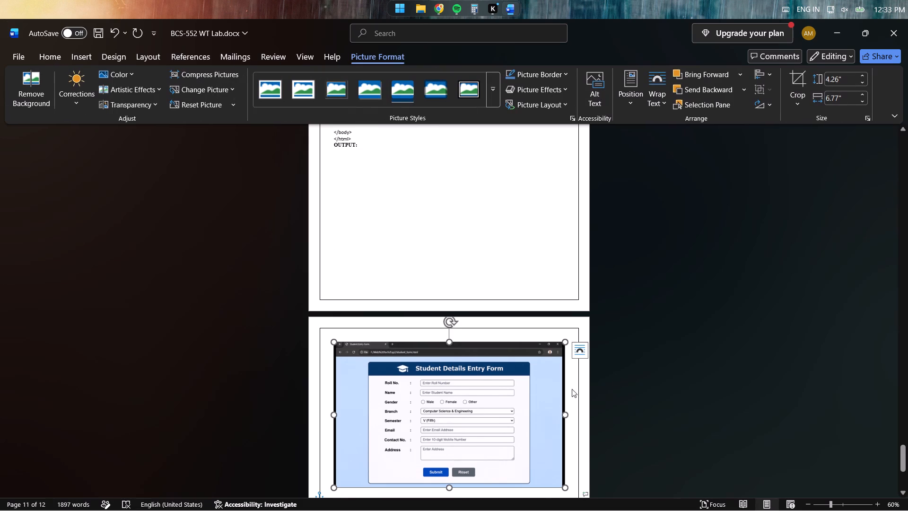
pyautogui.click(586, 350)
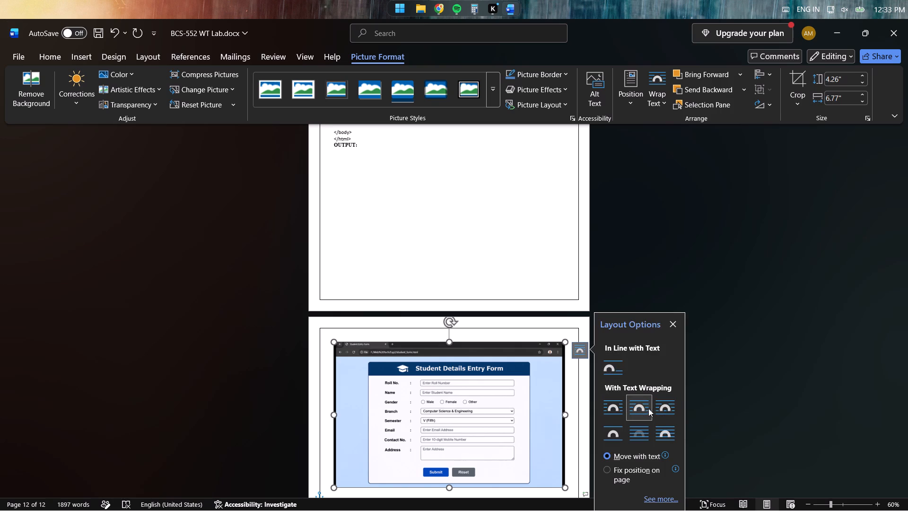
pyautogui.click(659, 408)
pyautogui.click(498, 407)
pyautogui.moveTo(498, 406); pyautogui.dragTo(501, 333)
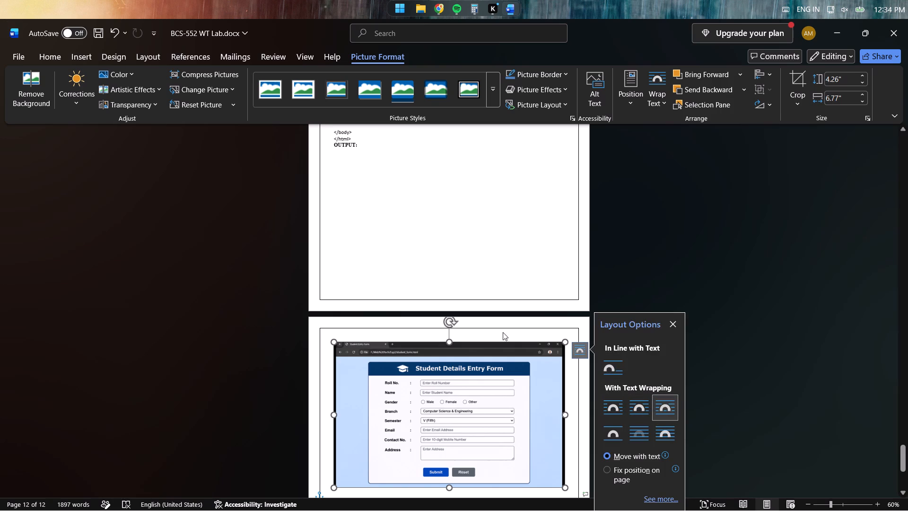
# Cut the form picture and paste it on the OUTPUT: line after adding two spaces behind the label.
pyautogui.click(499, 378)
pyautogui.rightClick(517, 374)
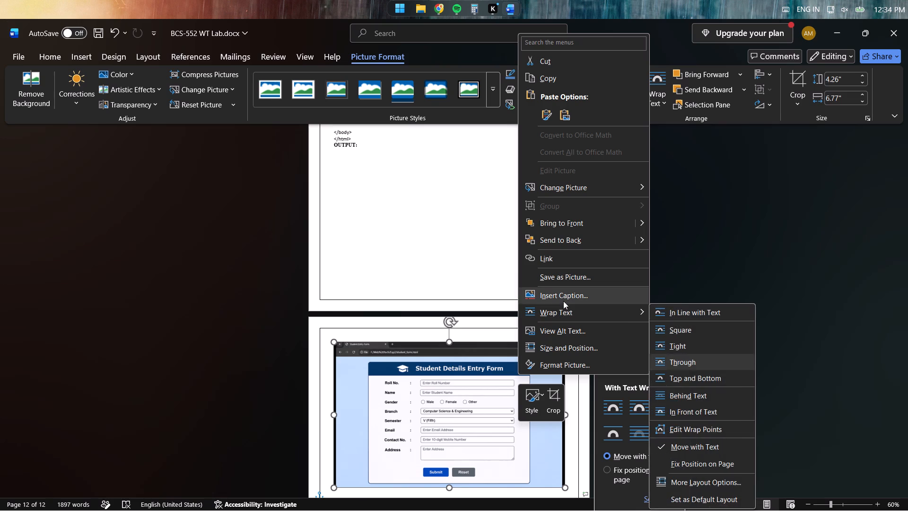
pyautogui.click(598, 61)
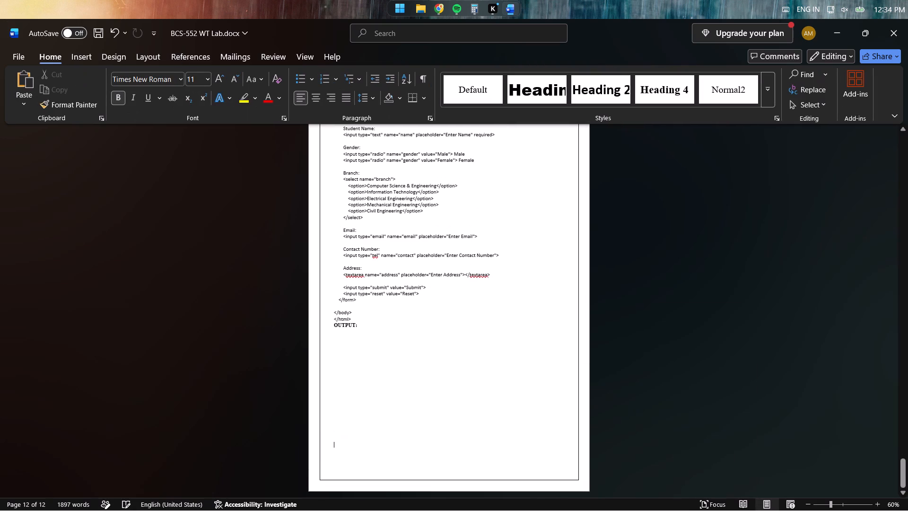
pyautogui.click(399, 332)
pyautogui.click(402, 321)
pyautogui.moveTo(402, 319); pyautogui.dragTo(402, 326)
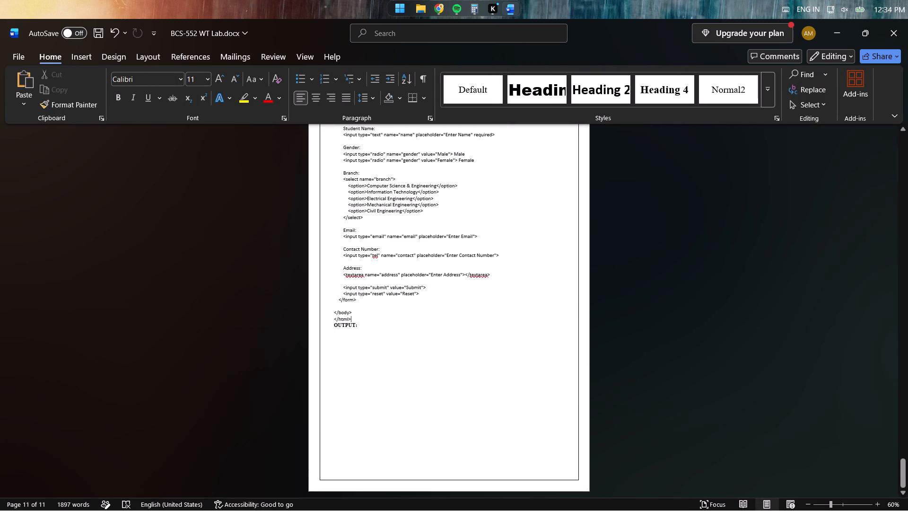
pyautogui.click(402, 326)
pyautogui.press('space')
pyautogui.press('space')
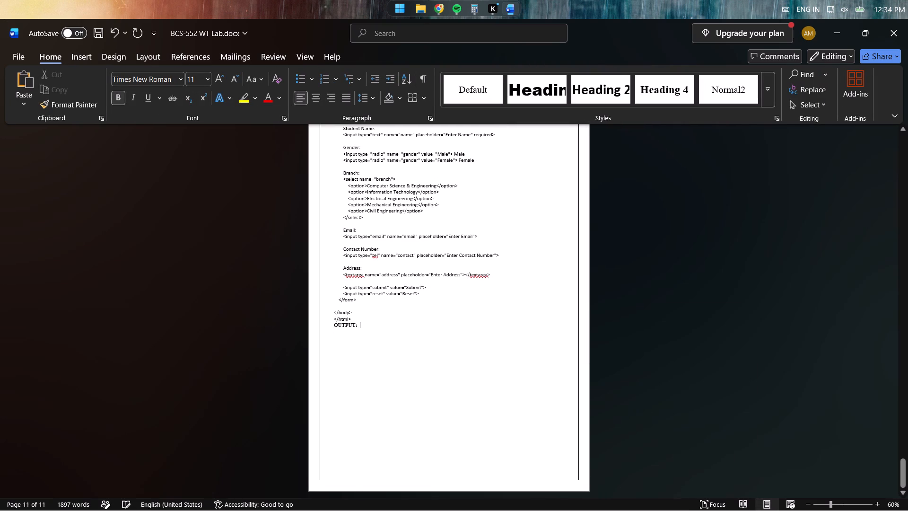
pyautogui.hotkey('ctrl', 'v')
# Cut the form picture again, delete four blank lines below OUTPUT:, and paste the picture just beneath the label.
pyautogui.rightClick(506, 304)
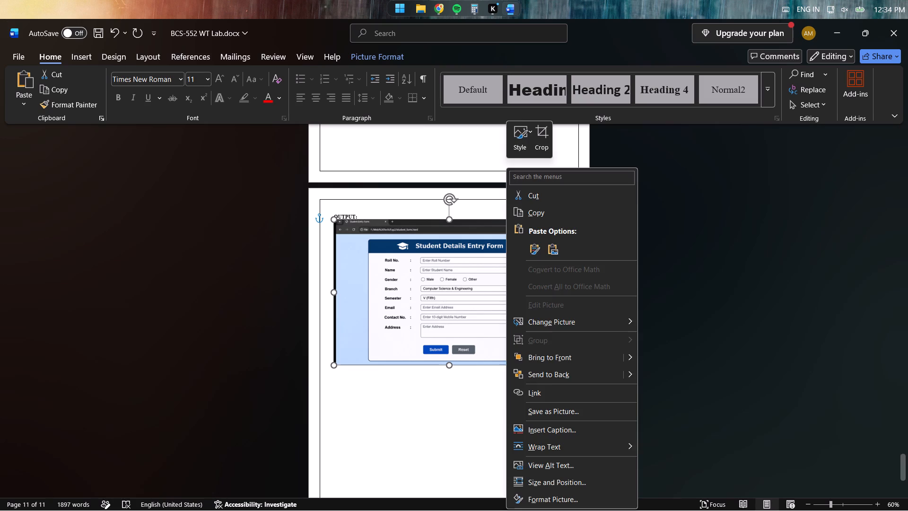
pyautogui.click(557, 202)
pyautogui.click(364, 361)
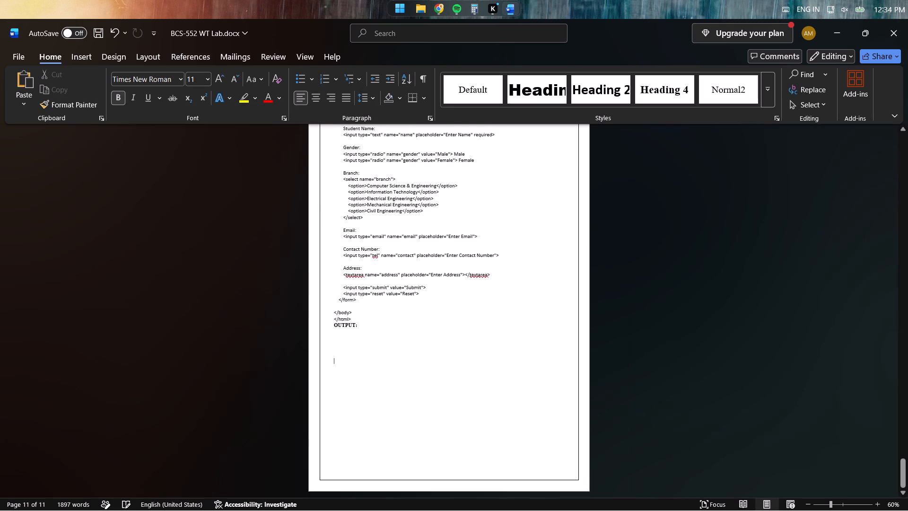
pyautogui.press('Up')
pyautogui.press('BackSpace')
pyautogui.press('BackSpace')
pyautogui.press('BackSpace')
pyautogui.press('BackSpace')
pyautogui.hotkey('ctrl', 'v')
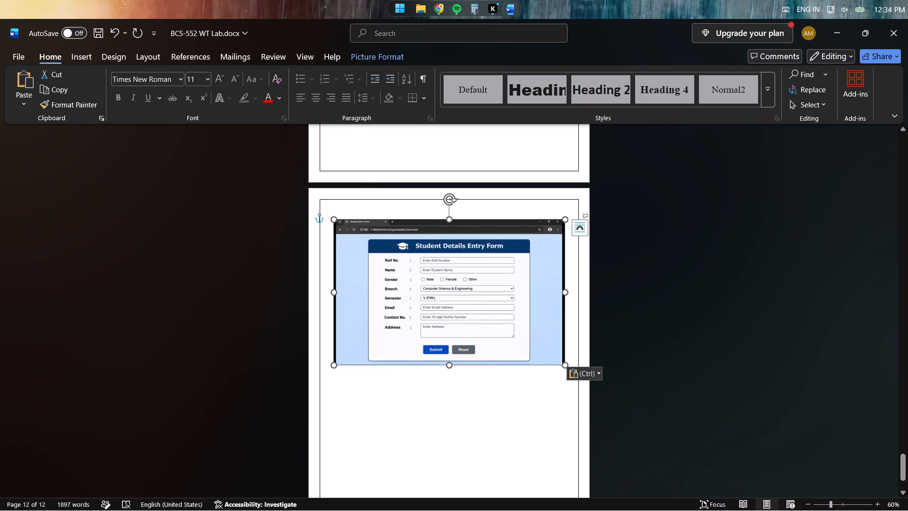
# Shorten the form picture from its bottom edge and position it below OUTPUT: on the page where Experiment 2's code ends.
pyautogui.moveTo(449, 366); pyautogui.dragTo(459, 338)
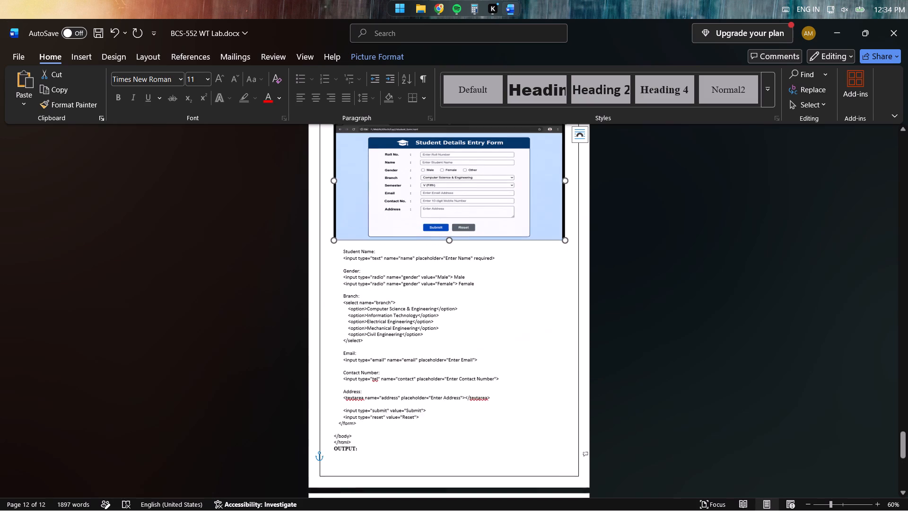
pyautogui.moveTo(476, 203); pyautogui.dragTo(456, 402)
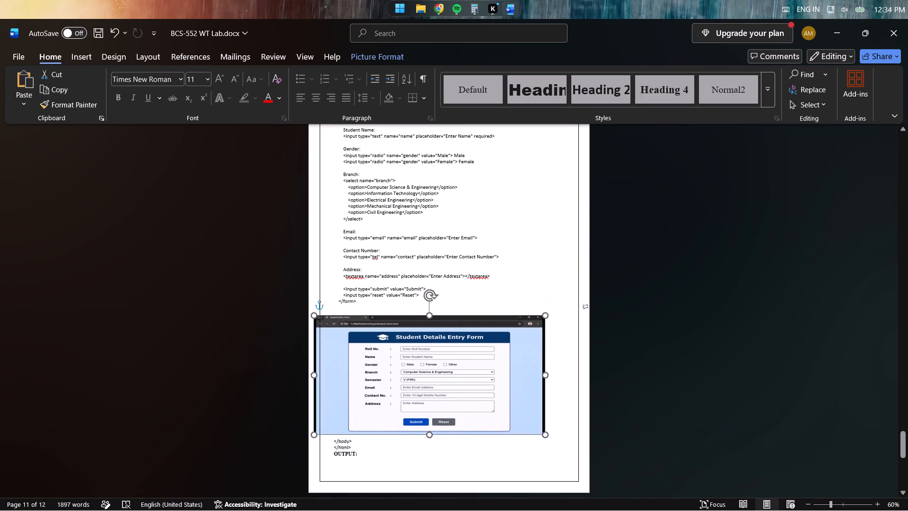
pyautogui.moveTo(456, 402); pyautogui.dragTo(456, 501)
pyautogui.moveTo(444, 211); pyautogui.dragTo(445, 278)
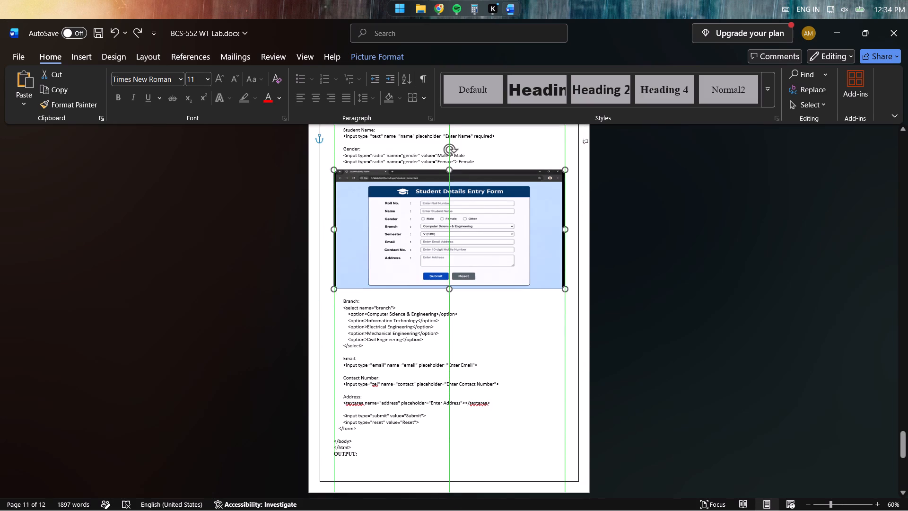
pyautogui.moveTo(445, 278); pyautogui.dragTo(439, 424)
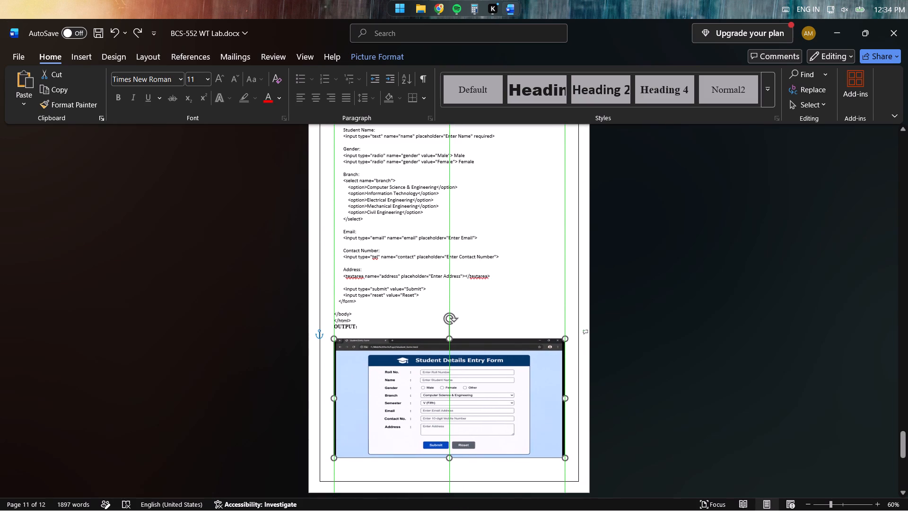
pyautogui.moveTo(439, 424); pyautogui.dragTo(439, 415)
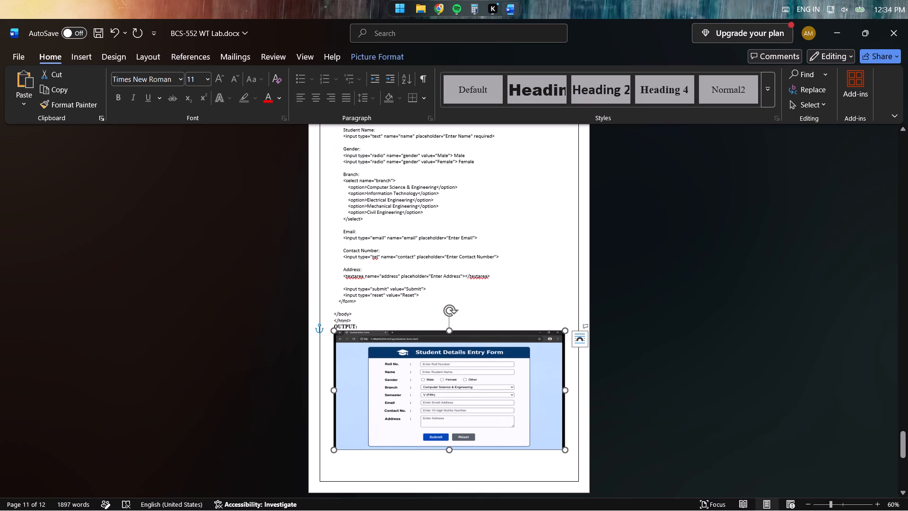
pyautogui.moveTo(437, 399); pyautogui.dragTo(432, 410)
pyautogui.click(693, 326)
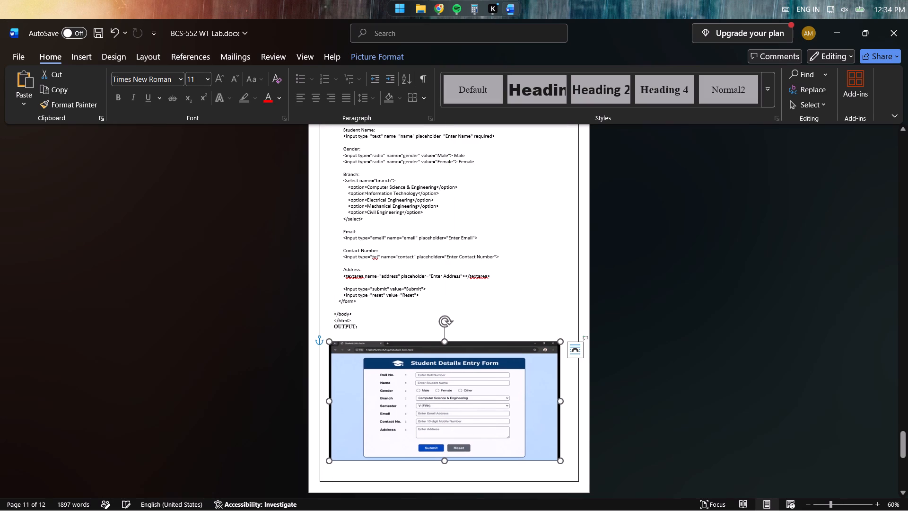
# Review Experiment 2's code and output pages against the layout of Experiment 1's OUTPUT section.
pyautogui.scroll(6, 691, 325)
pyautogui.scroll(15, 688, 325)
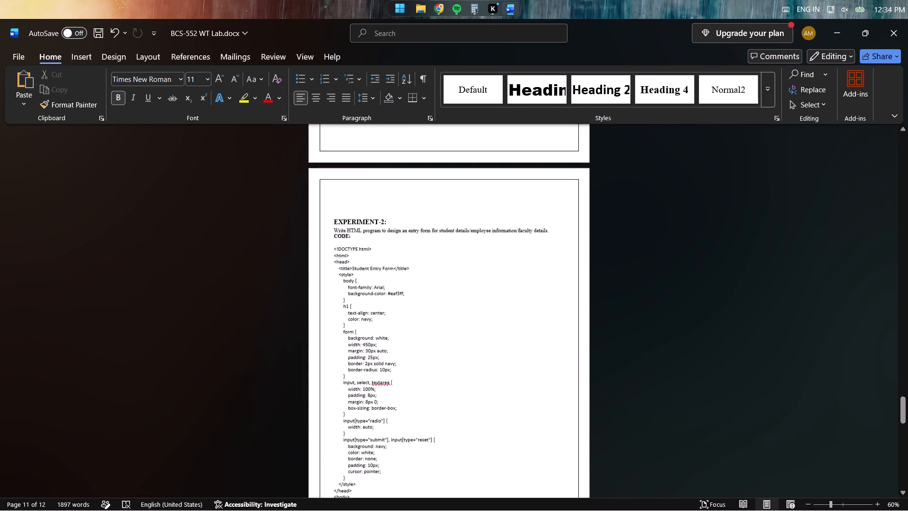
pyautogui.scroll(-20, 686, 325)
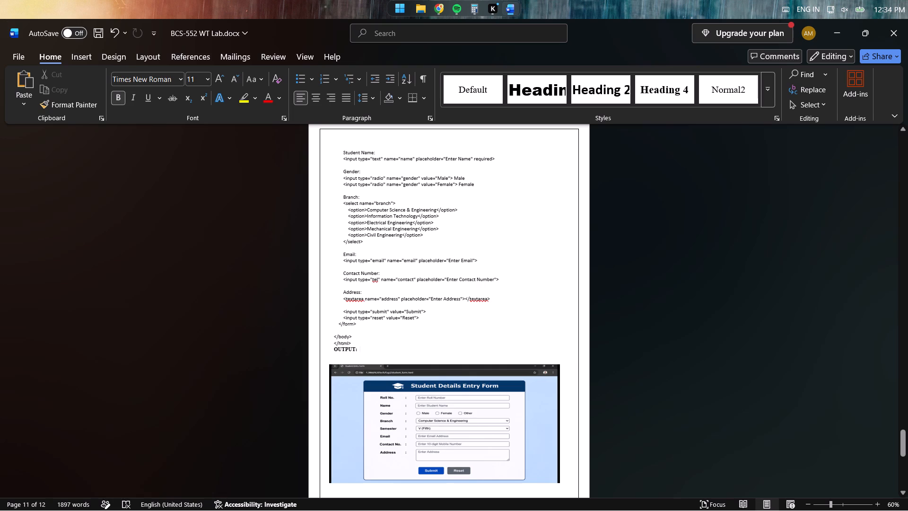
pyautogui.scroll(16, 732, 193)
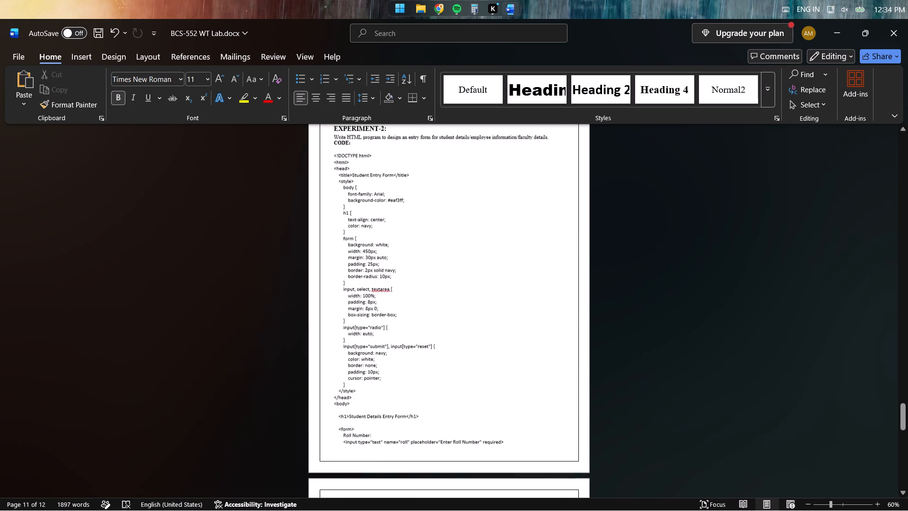
pyautogui.scroll(15, 606, 283)
pyautogui.scroll(7, 594, 276)
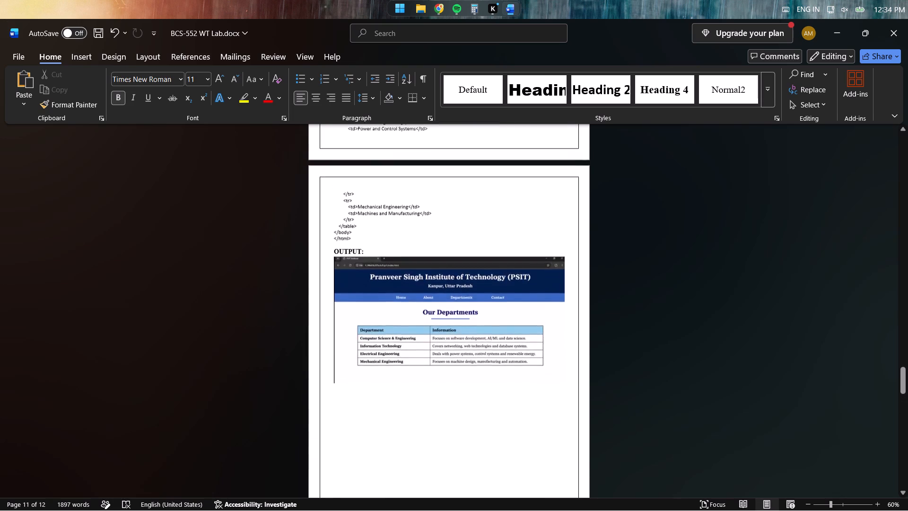
pyautogui.scroll(3, 595, 276)
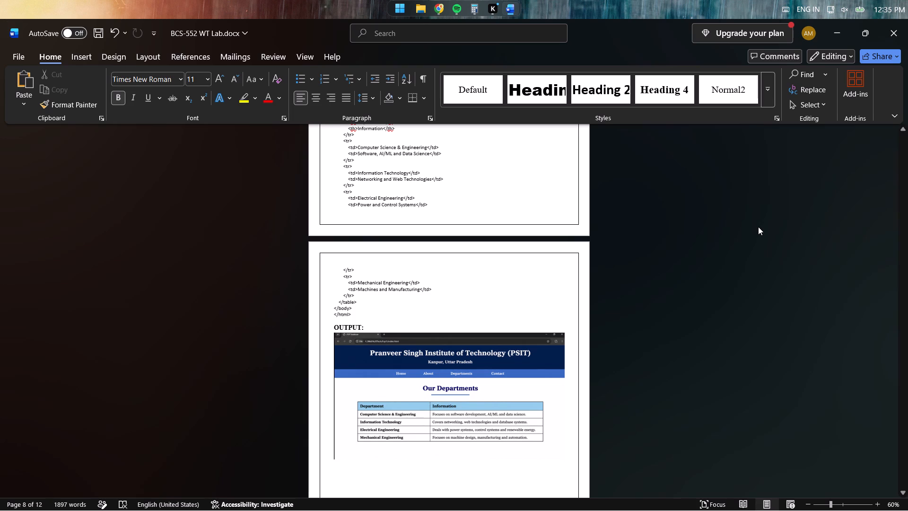
pyautogui.scroll(-19, 779, 262)
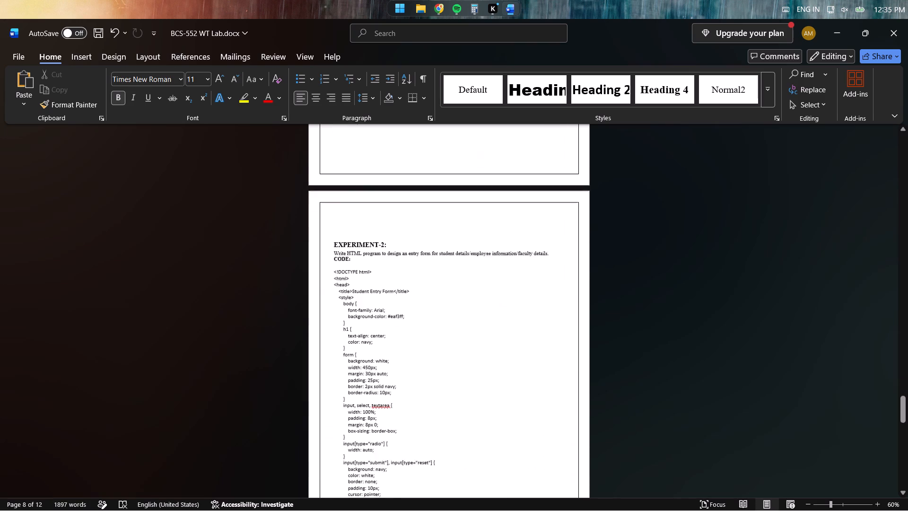
pyautogui.scroll(-20, 756, 290)
pyautogui.scroll(-9, 756, 290)
pyautogui.scroll(2, 756, 290)
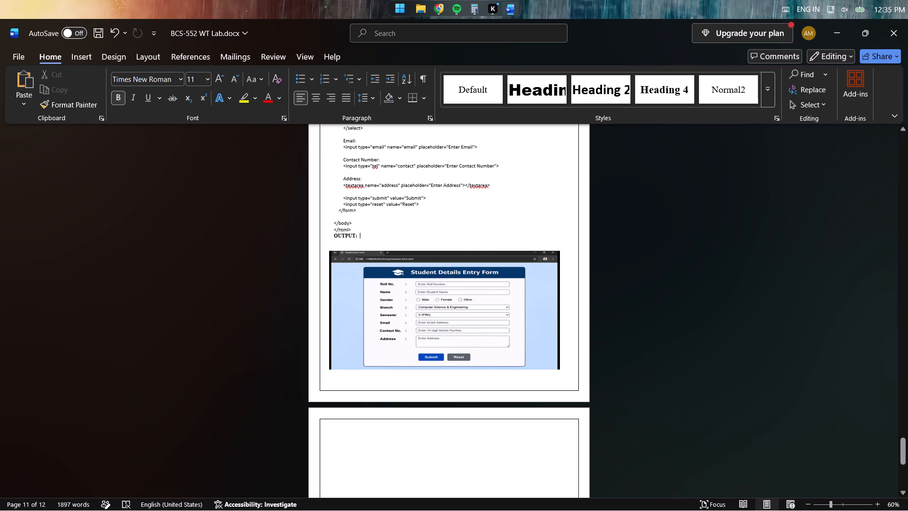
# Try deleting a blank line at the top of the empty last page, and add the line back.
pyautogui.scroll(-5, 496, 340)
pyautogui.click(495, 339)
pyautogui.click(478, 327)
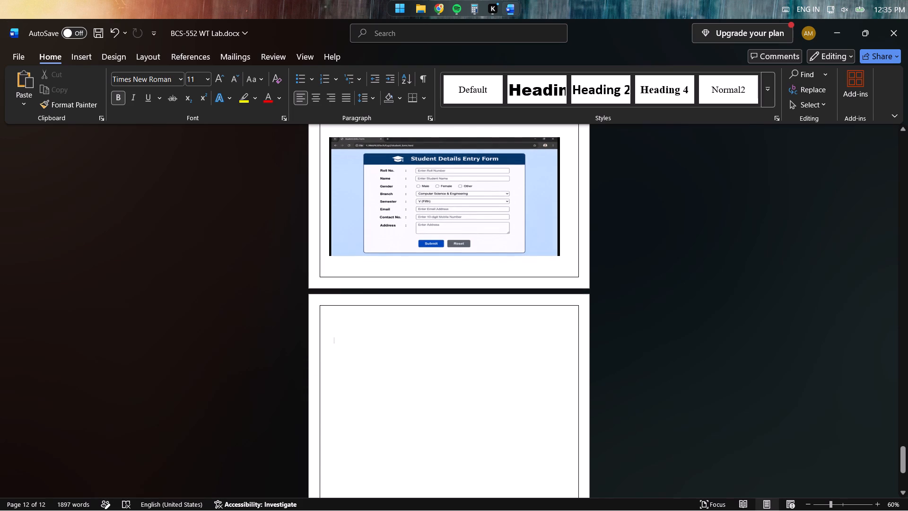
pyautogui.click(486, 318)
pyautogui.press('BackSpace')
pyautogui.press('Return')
# Check the font formatting of the EXPERIMENT-2: heading and go back down through its code.
pyautogui.scroll(2, 488, 312)
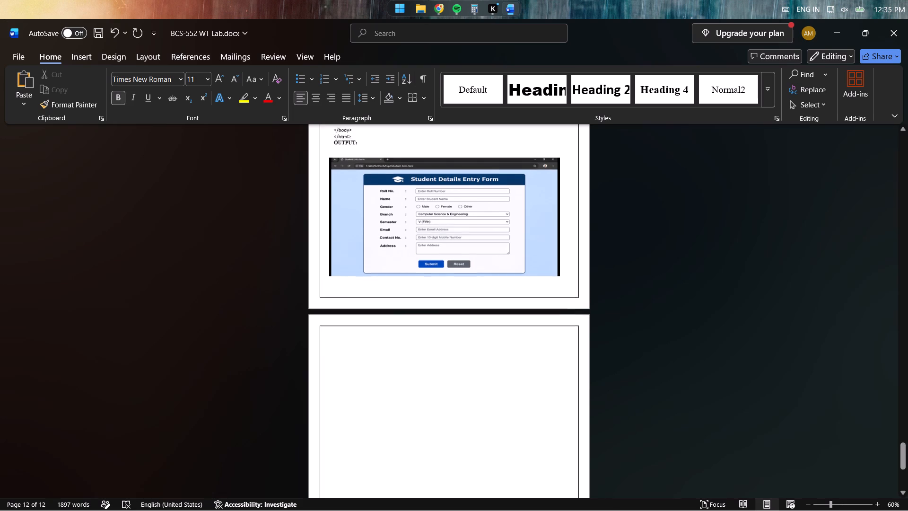
pyautogui.scroll(17, 488, 312)
pyautogui.scroll(9, 472, 263)
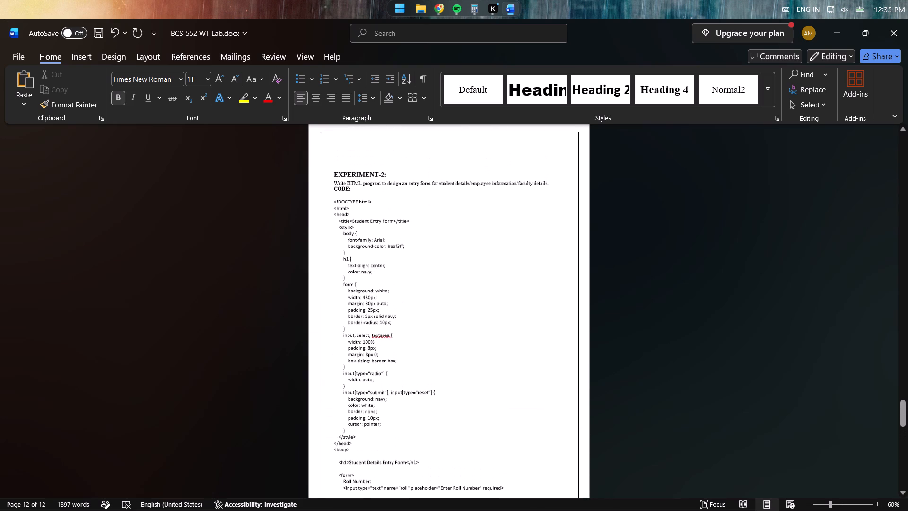
pyautogui.click(384, 174)
pyautogui.scroll(-7, 437, 226)
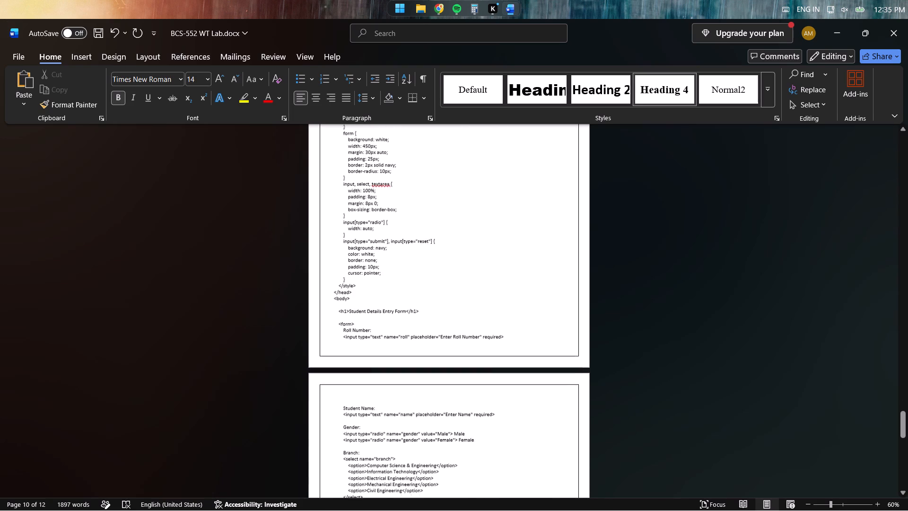
# Add the heading EXPERIMENT-3: in the Heading 4 style at the top of the empty last page.
pyautogui.scroll(-20, 442, 223)
pyautogui.scroll(-1, 442, 223)
pyautogui.click(357, 305)
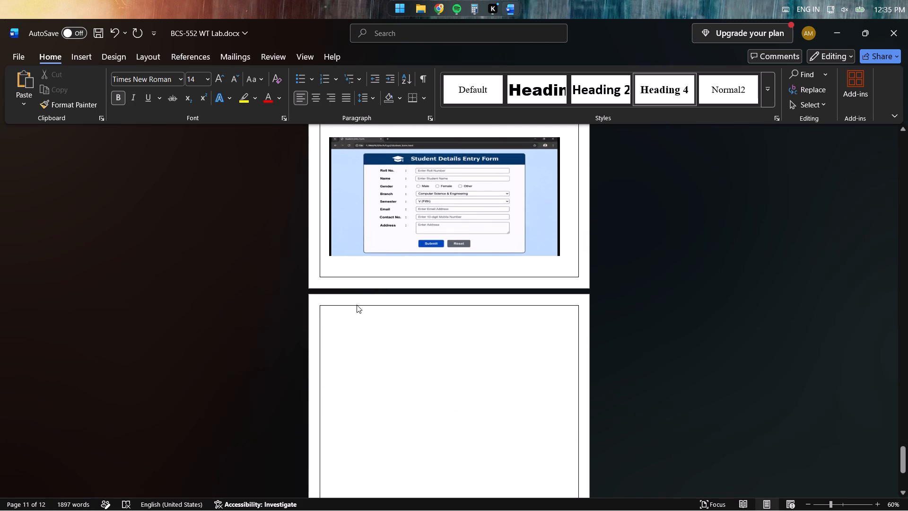
pyautogui.press('BackSpace')
pyautogui.press('Return')
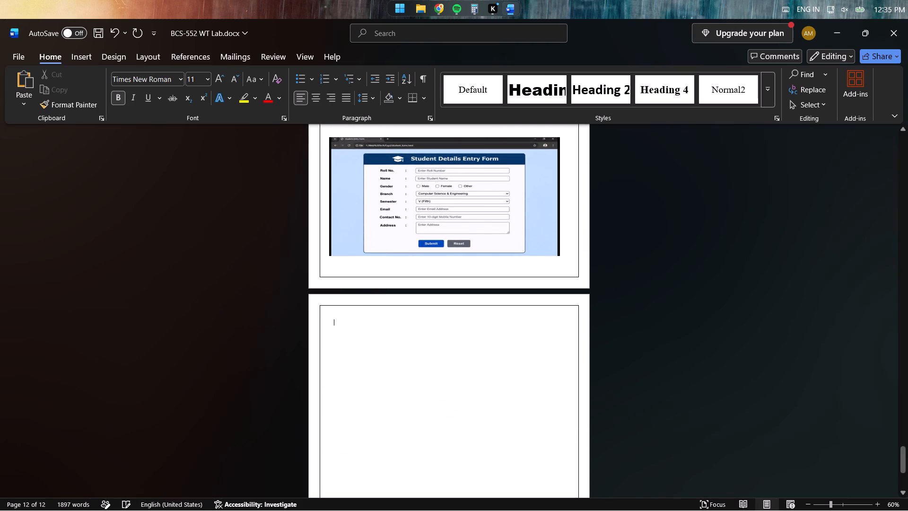
pyautogui.click(679, 79)
pyautogui.click(673, 97)
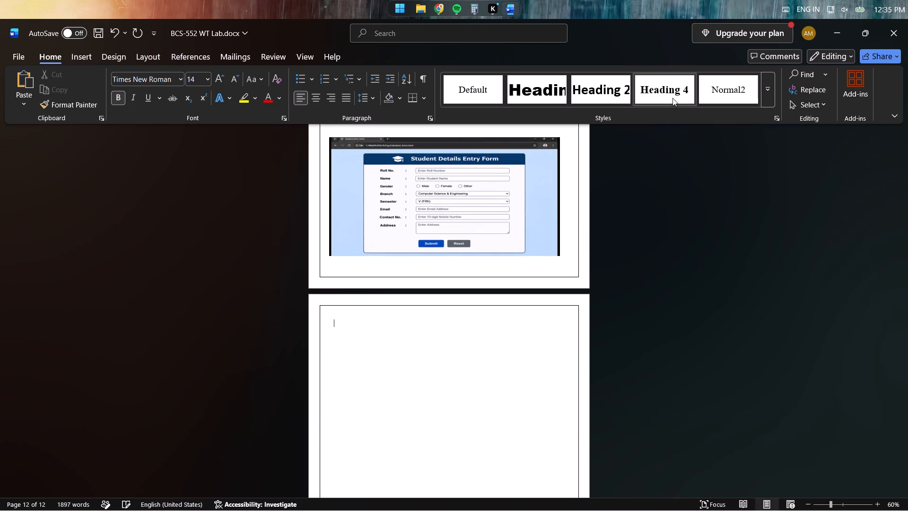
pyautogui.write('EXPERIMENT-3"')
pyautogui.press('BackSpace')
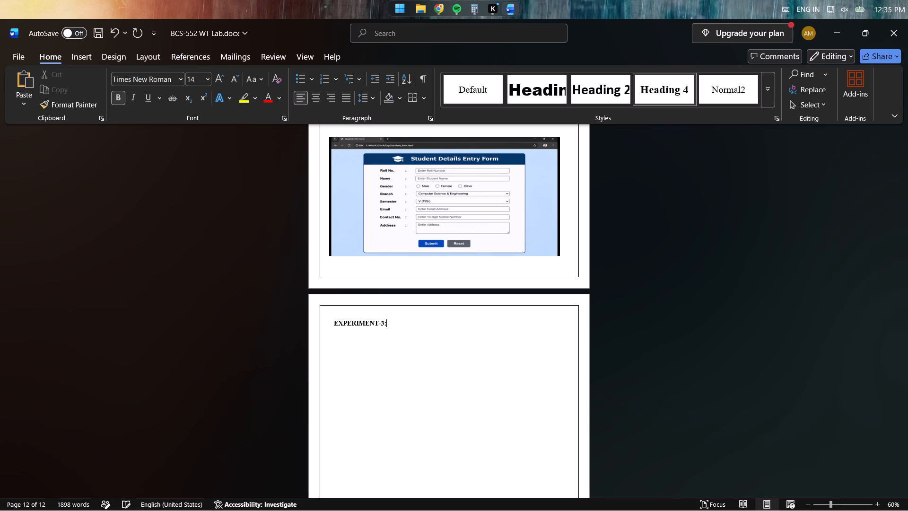
# Switch from the Word document to one of the open Chrome windows.
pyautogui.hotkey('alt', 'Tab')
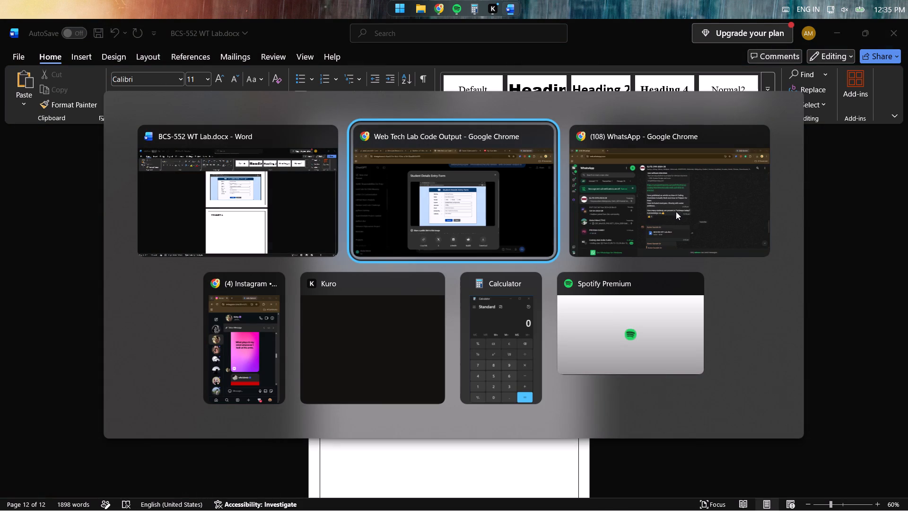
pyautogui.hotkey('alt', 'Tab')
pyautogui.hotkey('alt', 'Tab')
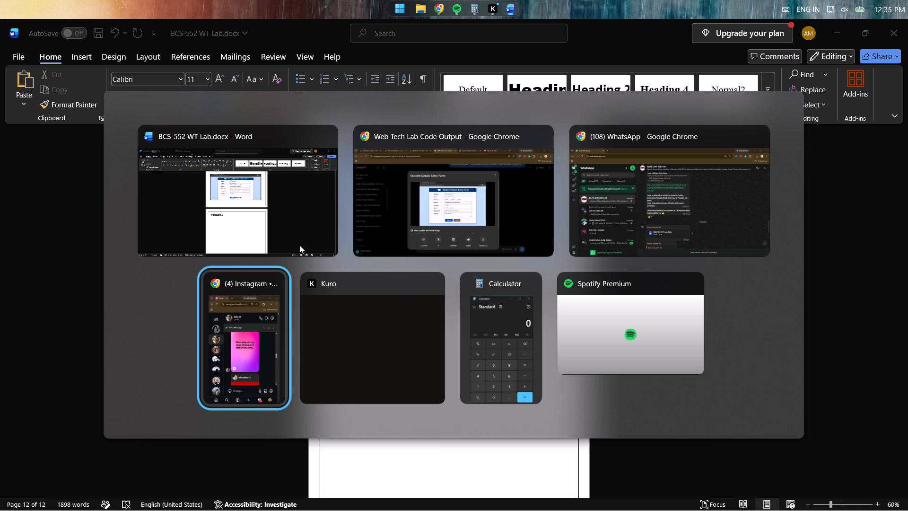
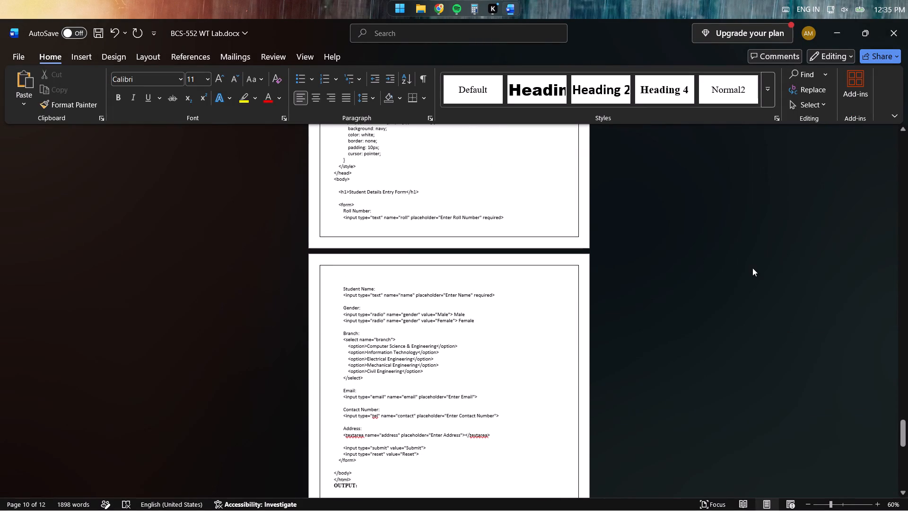
# Copy the Experiment 3 description, "Develop a responsive website using CSS and HTML. Website may be for tutorial/blogs/commercial website.", from the INDEX table.
pyautogui.middleClick(752, 268)
pyautogui.middleClick(750, 181)
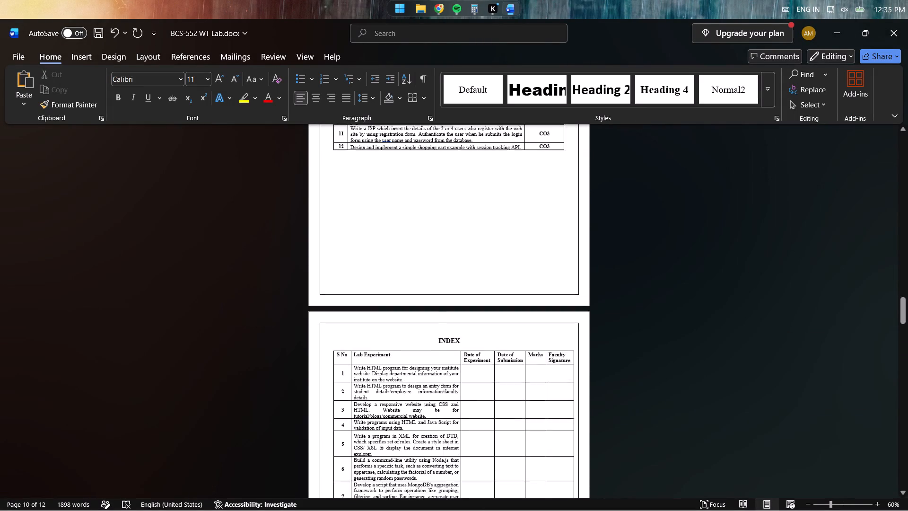
pyautogui.scroll(-2, 538, 320)
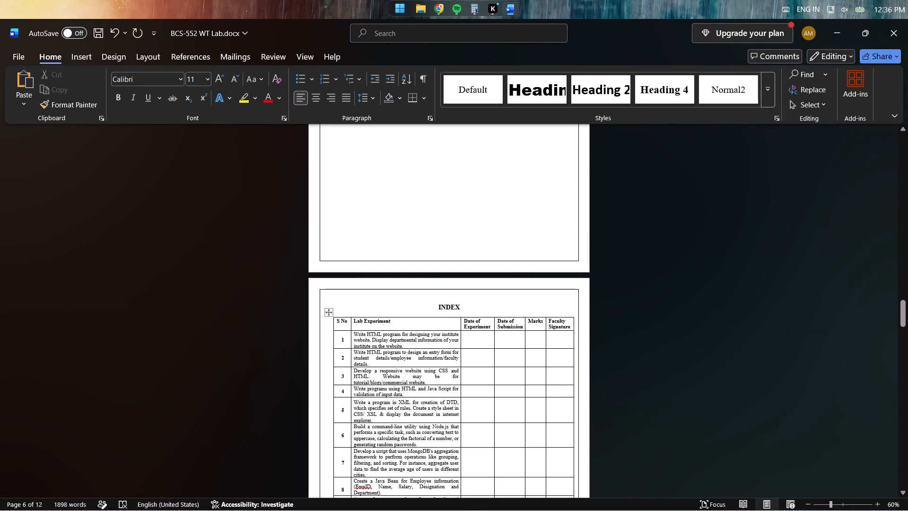
pyautogui.moveTo(431, 379); pyautogui.dragTo(351, 372)
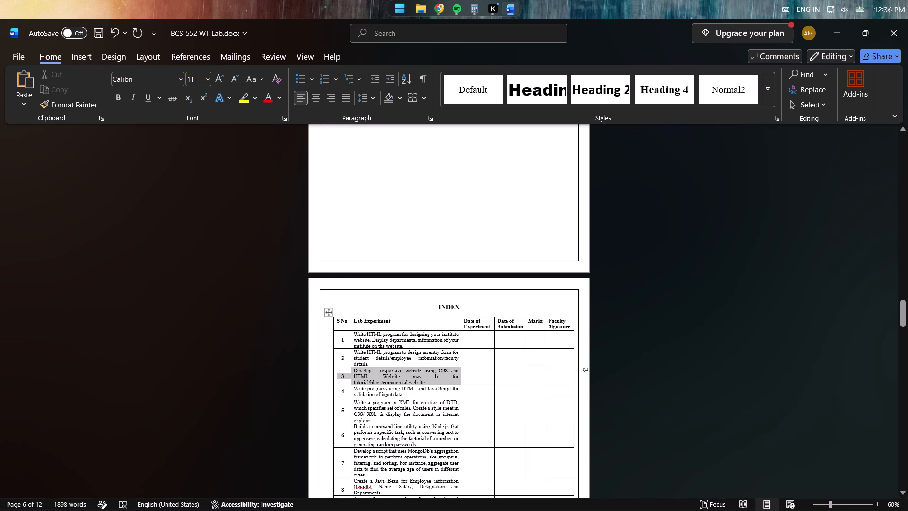
pyautogui.click(373, 372)
pyautogui.moveTo(426, 383); pyautogui.dragTo(366, 379)
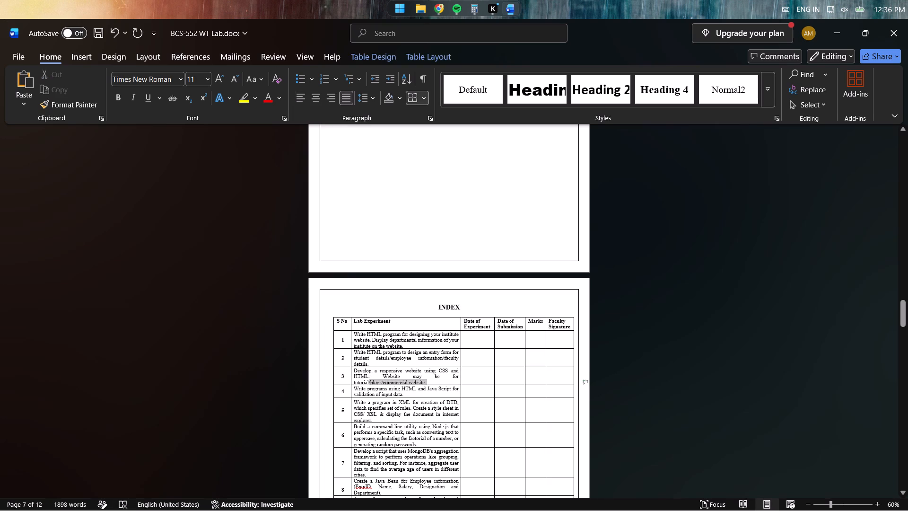
pyautogui.moveTo(366, 379); pyautogui.dragTo(358, 367)
pyautogui.hotkey('ctrl', 'c')
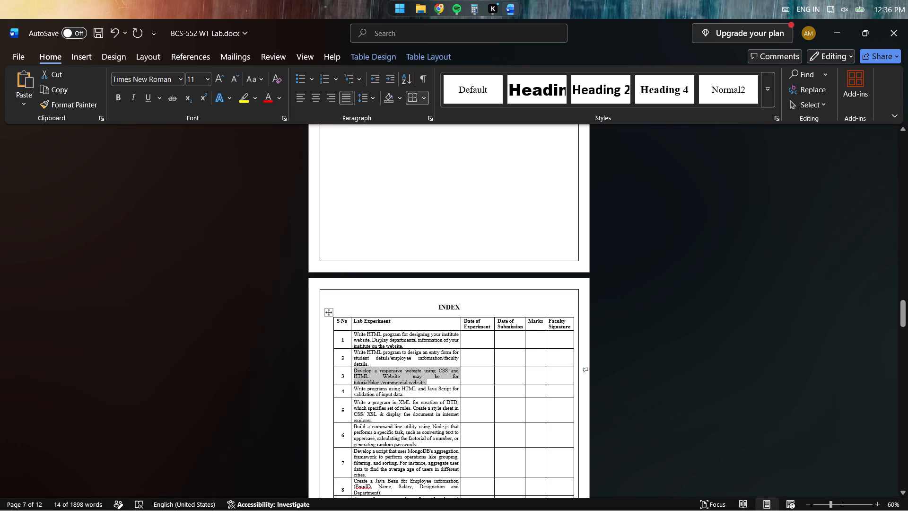
pyautogui.click(693, 379)
# Switch from the Word document to Chrome.
pyautogui.hotkey('alt', 'Tab')
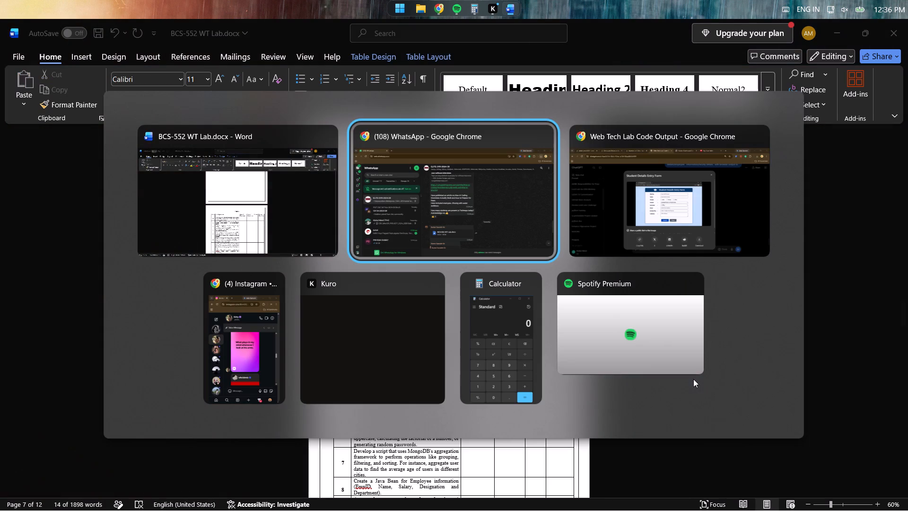
# Paste the copied task statement "Develop a responsive website using CSS and HTML. Website may be for tutorial/blogs/commercial website." directly below EXPERIMENT-3: and start a new line.
pyautogui.keyDown('alt'); pyautogui.click(261, 220); pyautogui.keyUp('alt')
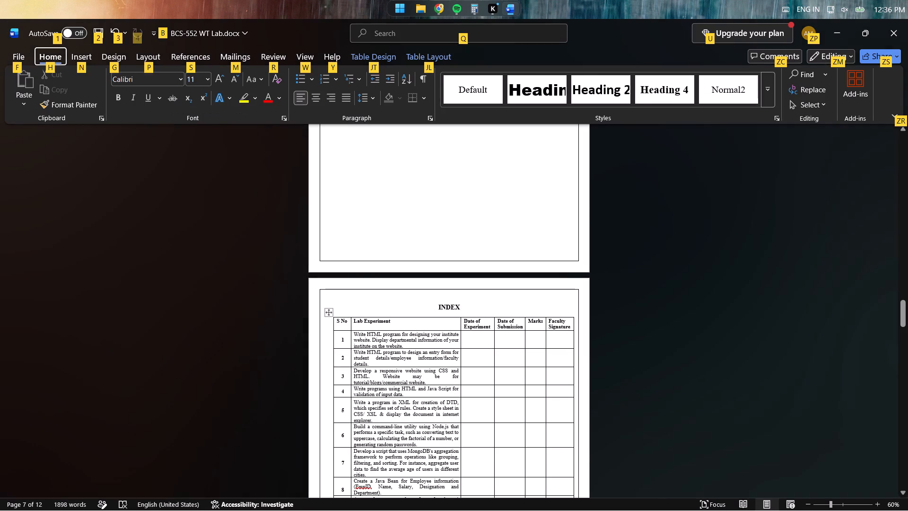
pyautogui.moveTo(849, 318); pyautogui.dragTo(842, 310, button='middle')
pyautogui.middleClick(751, 298)
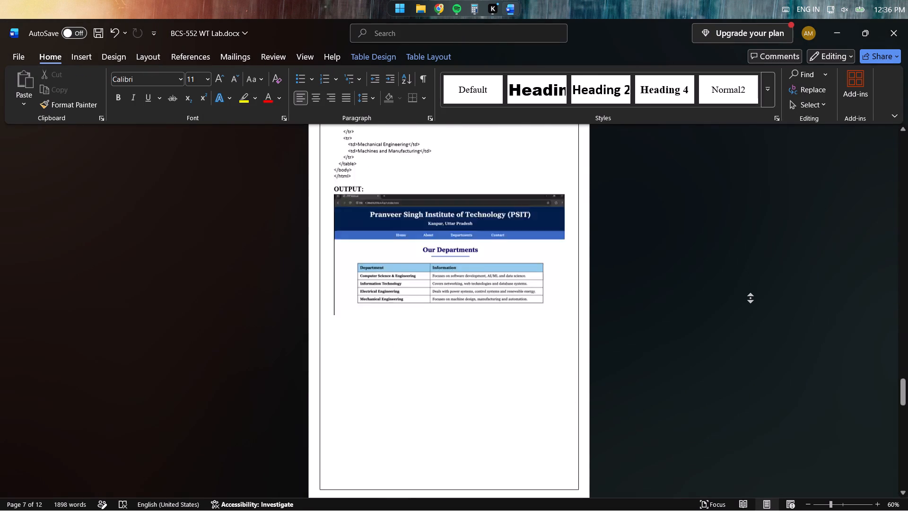
pyautogui.click(735, 344)
pyautogui.scroll(3, 395, 235)
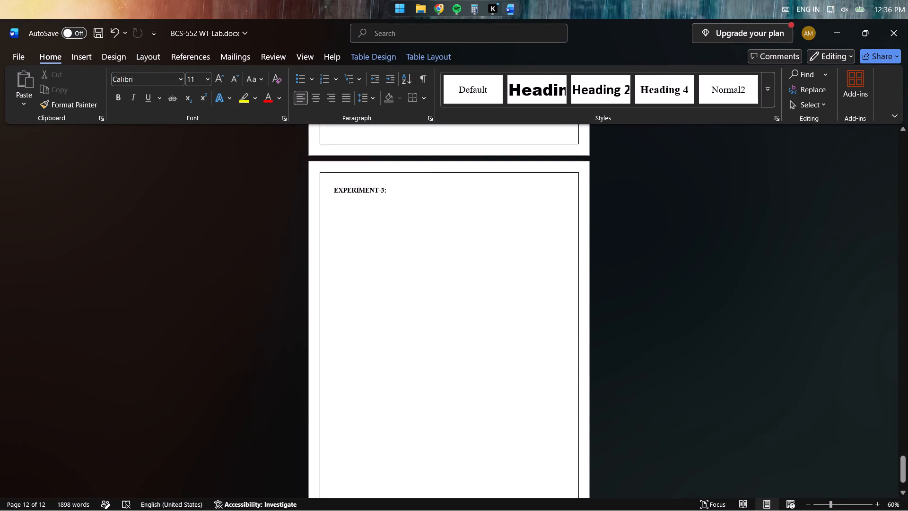
pyautogui.click(383, 206)
pyautogui.press('BackSpace')
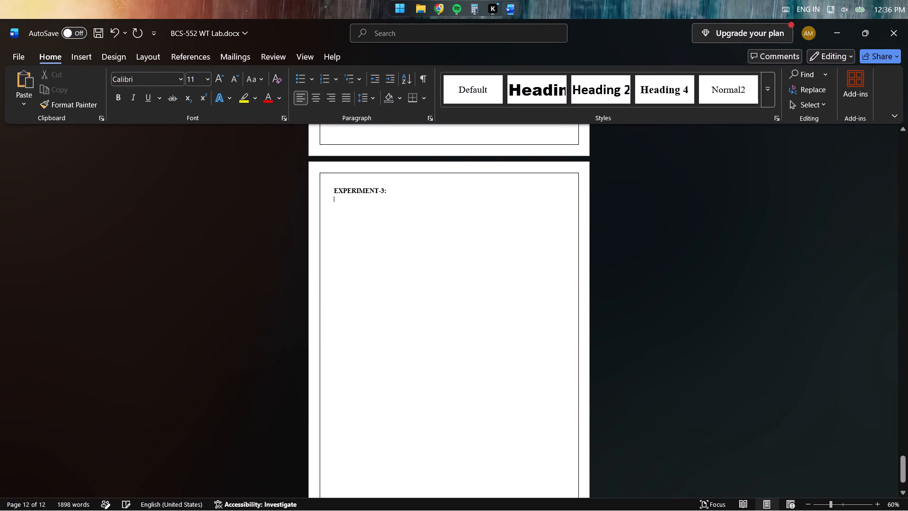
pyautogui.hotkey('ctrl', 'v')
pyautogui.press('Return')
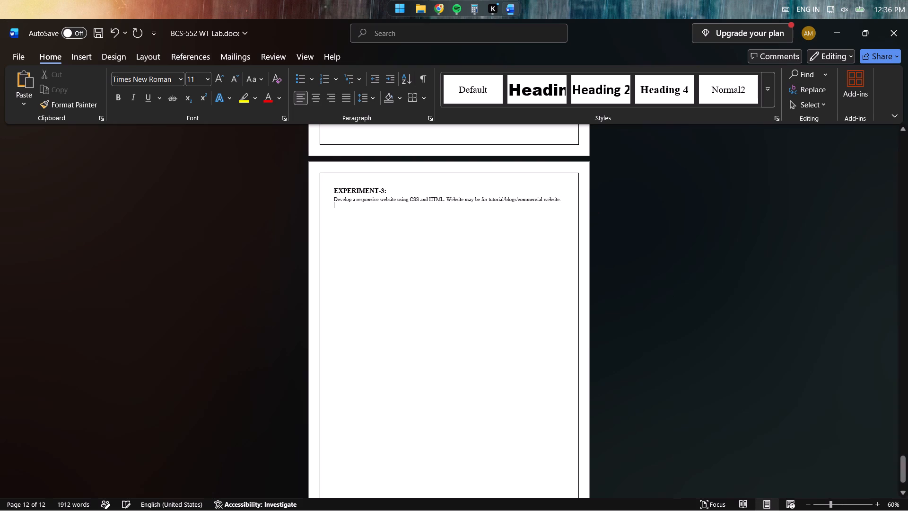
# Add a bold CODE: label on the line below Experiment 3's task statement, followed by a new line.
pyautogui.click(114, 98)
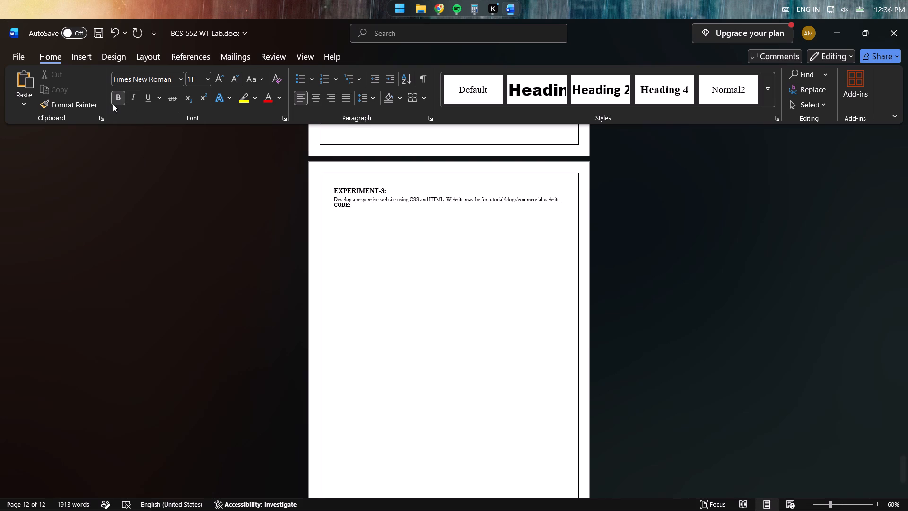
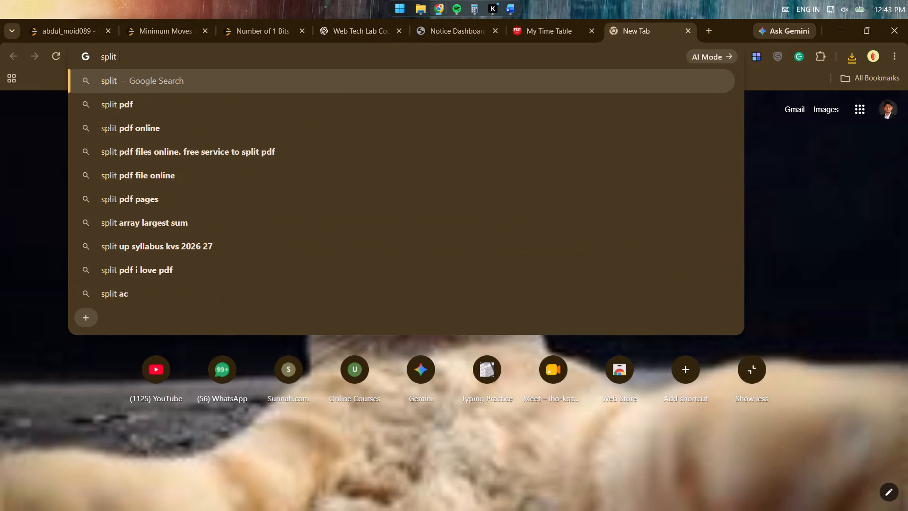
# Search the web for "split pdf" and open iLovePDF's Split PDF page.
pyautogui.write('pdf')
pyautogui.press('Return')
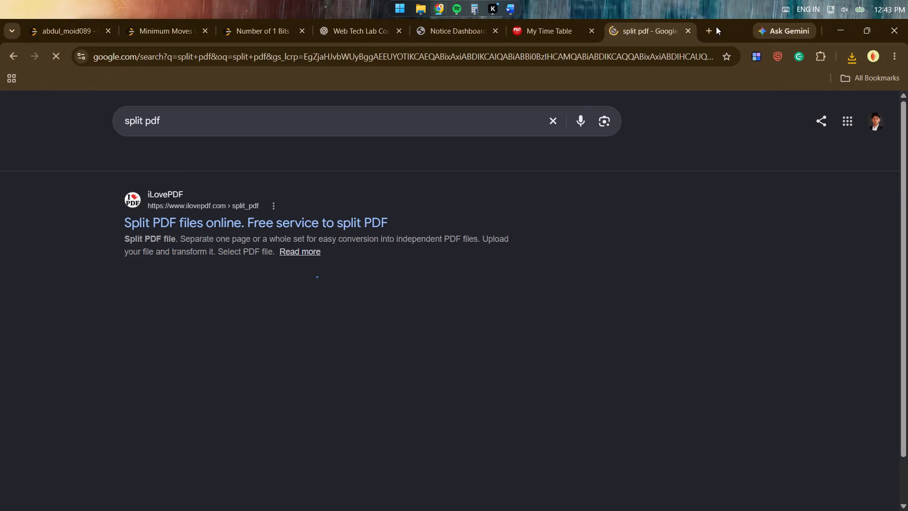
pyautogui.click(351, 227)
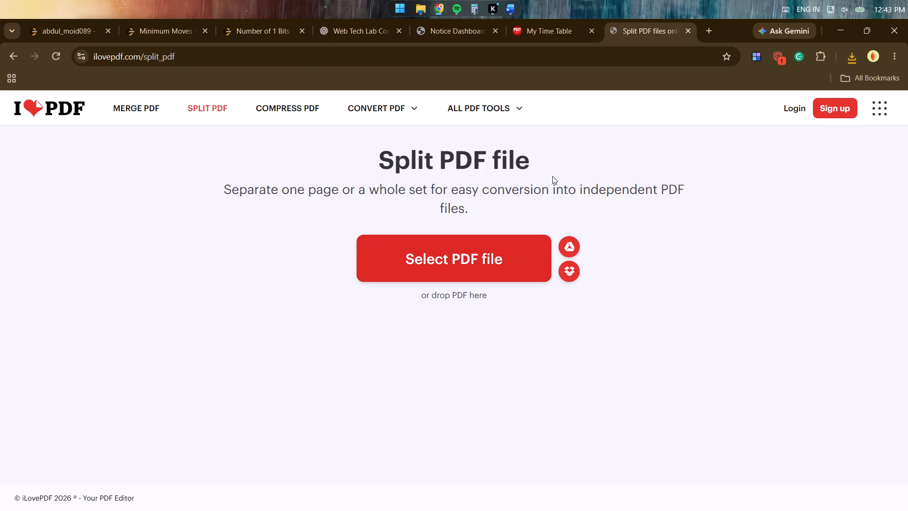
# Open the file chooser for selecting the PDF file to split.
pyautogui.click(515, 271)
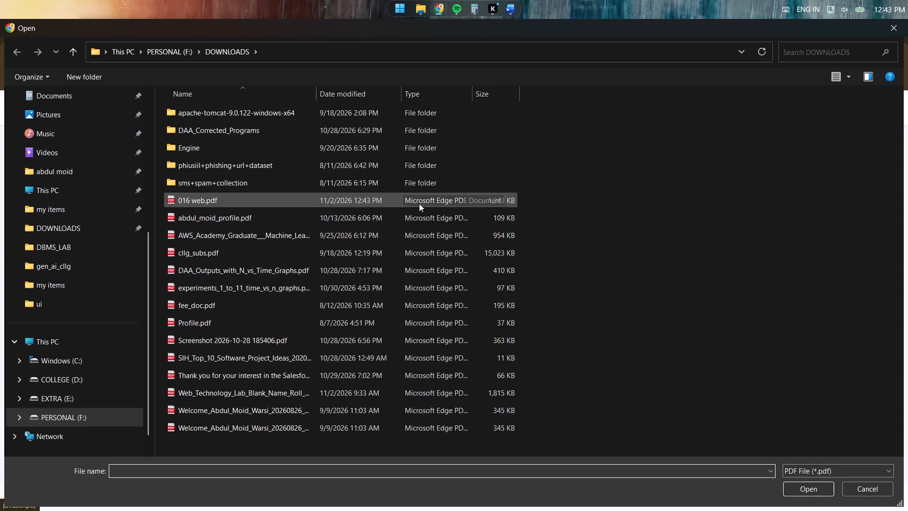
# Load 016 web.pdf from the DOWNLOADS folder into the iLovePDF Split tool.
pyautogui.doubleClick(358, 200)
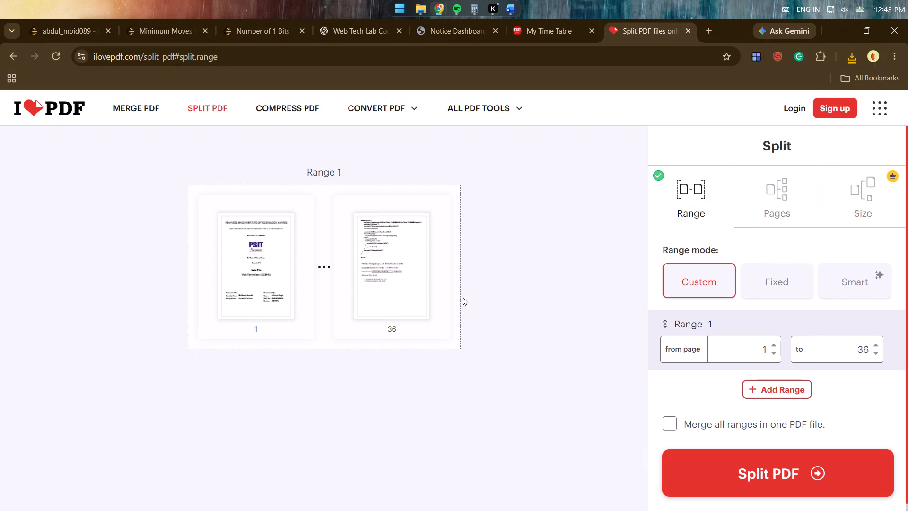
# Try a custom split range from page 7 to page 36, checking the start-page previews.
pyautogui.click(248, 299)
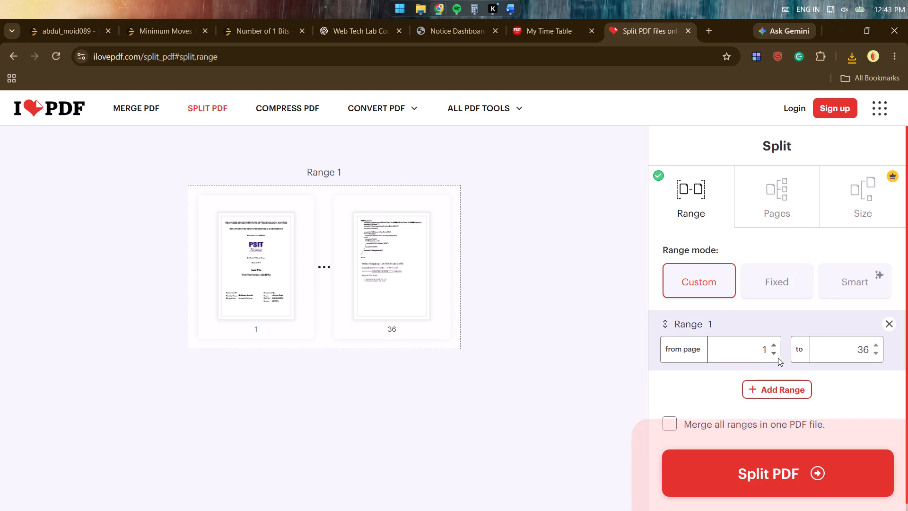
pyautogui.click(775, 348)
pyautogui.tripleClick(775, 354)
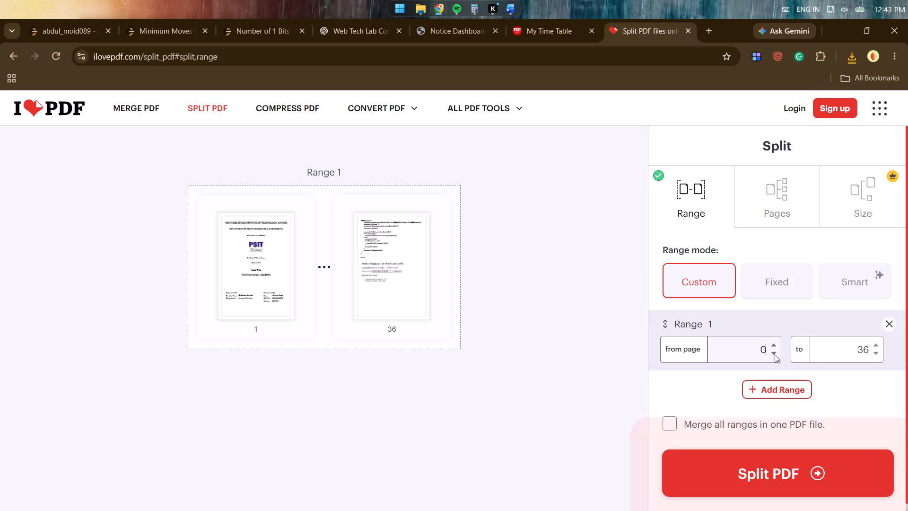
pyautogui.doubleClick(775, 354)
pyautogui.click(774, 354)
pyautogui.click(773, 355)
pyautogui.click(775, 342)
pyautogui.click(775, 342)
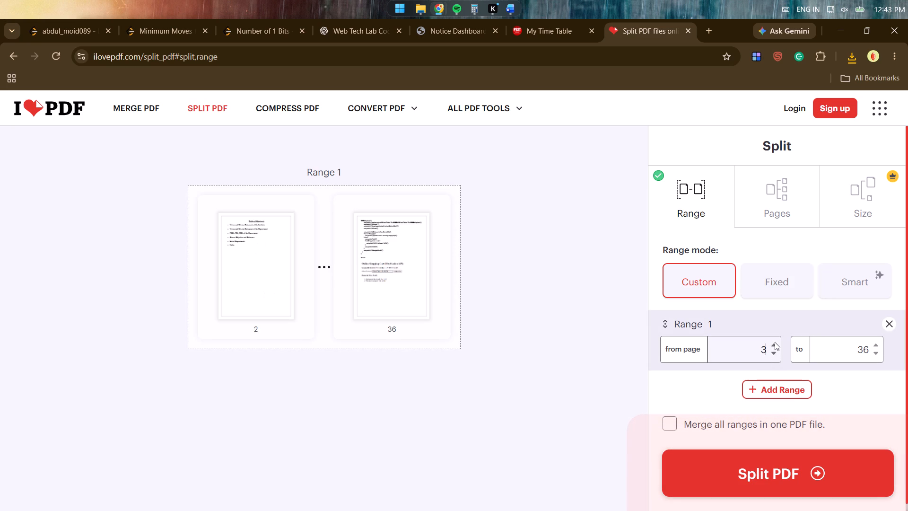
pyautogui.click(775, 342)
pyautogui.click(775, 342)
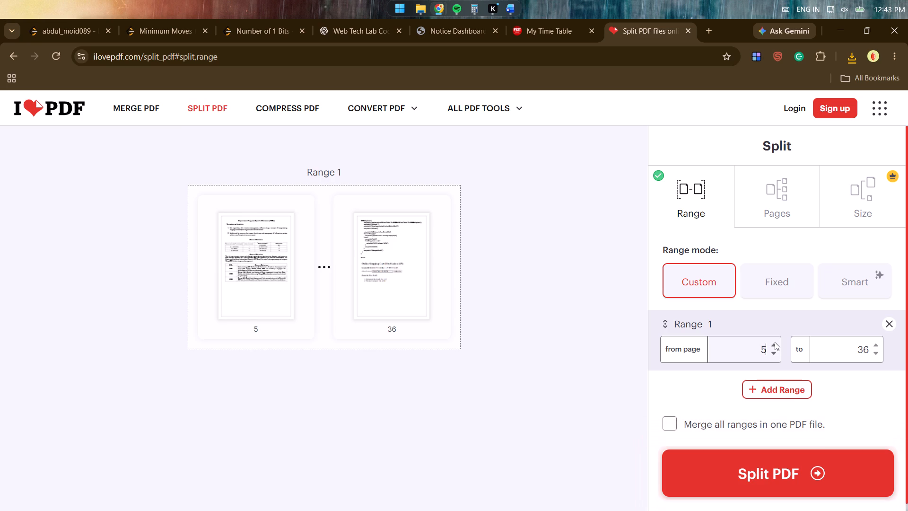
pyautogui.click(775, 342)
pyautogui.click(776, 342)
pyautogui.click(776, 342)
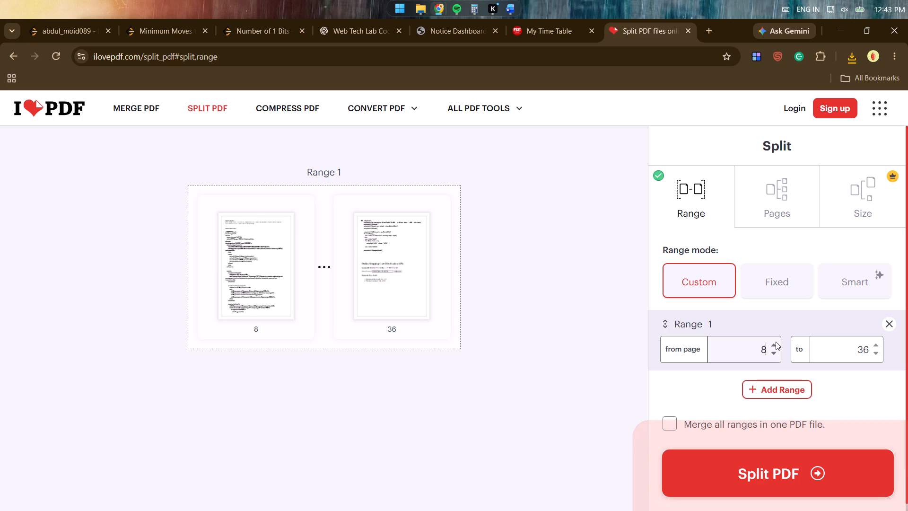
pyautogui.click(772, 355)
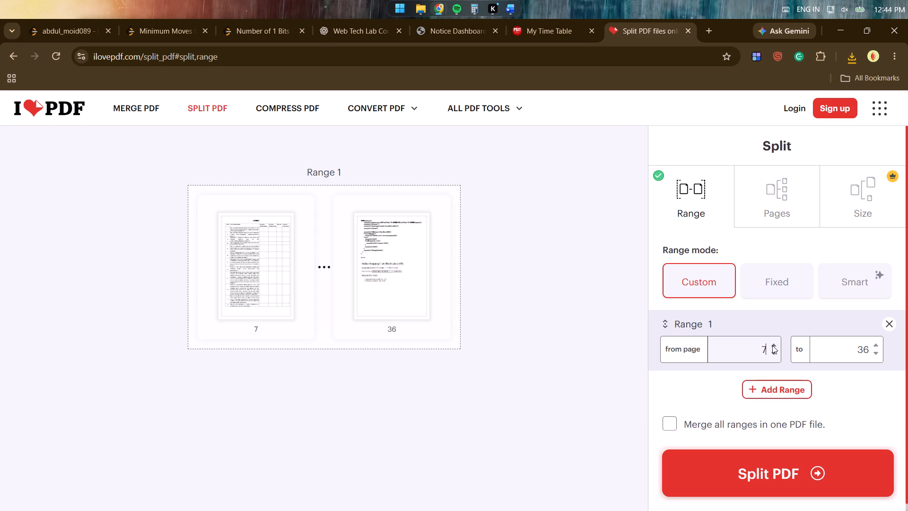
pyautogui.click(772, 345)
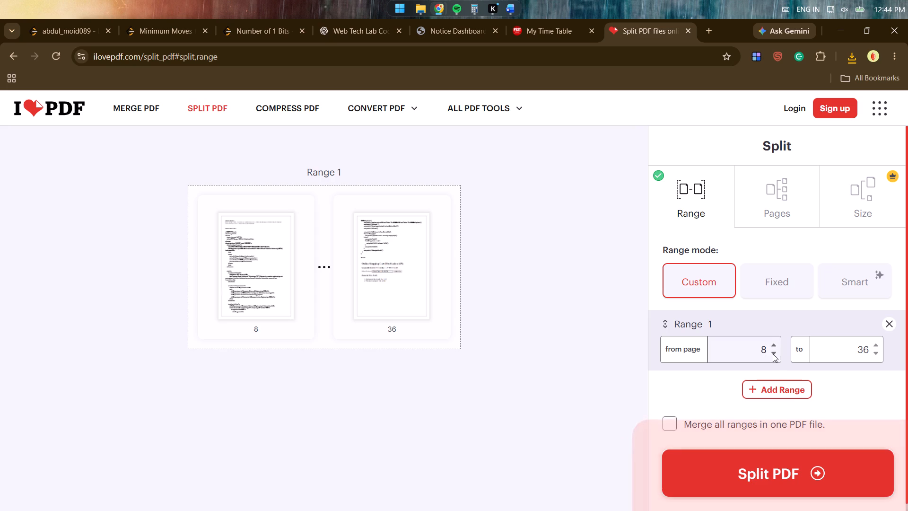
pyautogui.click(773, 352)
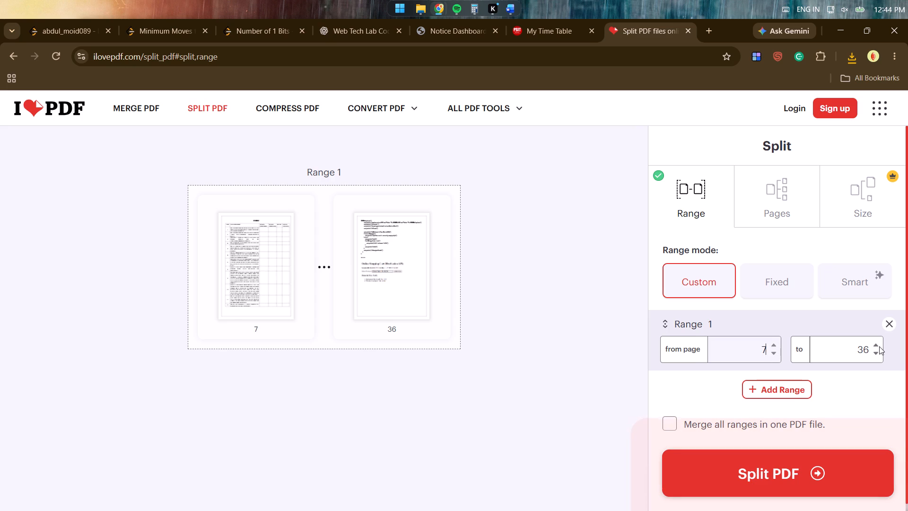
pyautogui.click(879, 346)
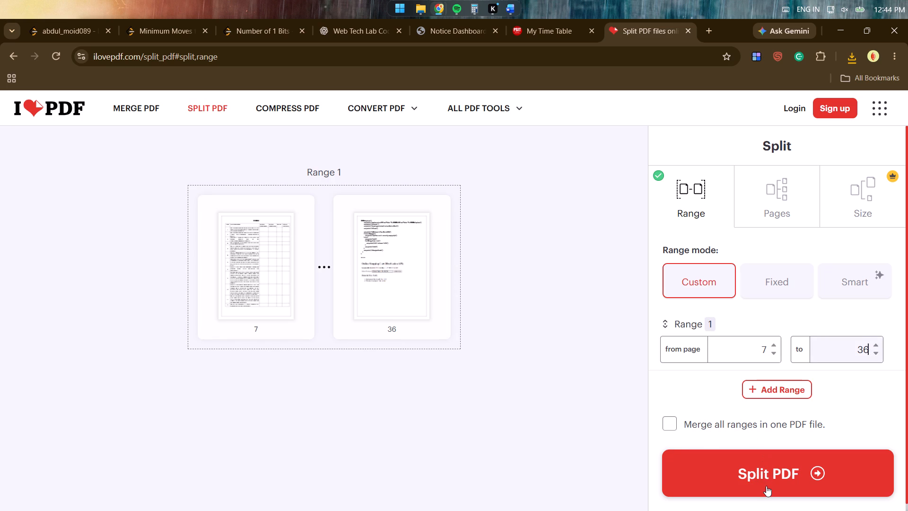
# Switch to page extraction and deselect pages 1 to 7 so that pages 8-36 are extracted.
pyautogui.click(776, 199)
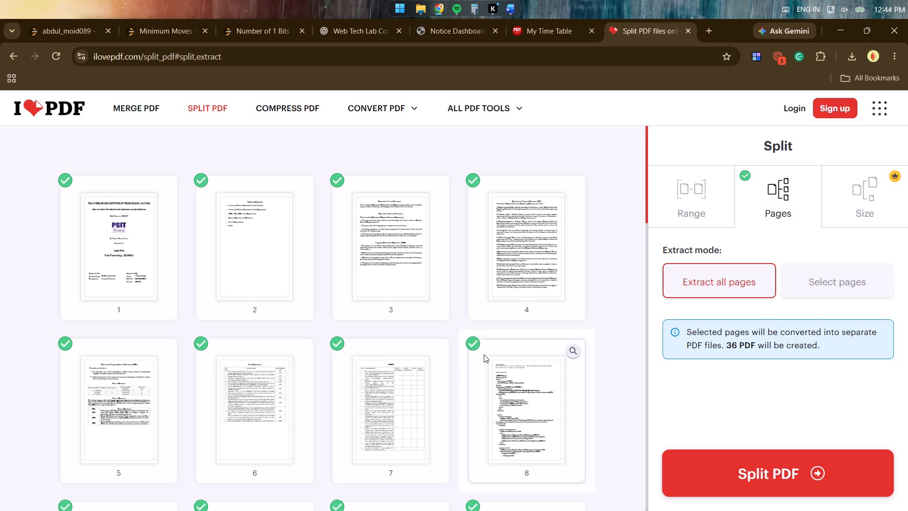
pyautogui.scroll(-4, 491, 356)
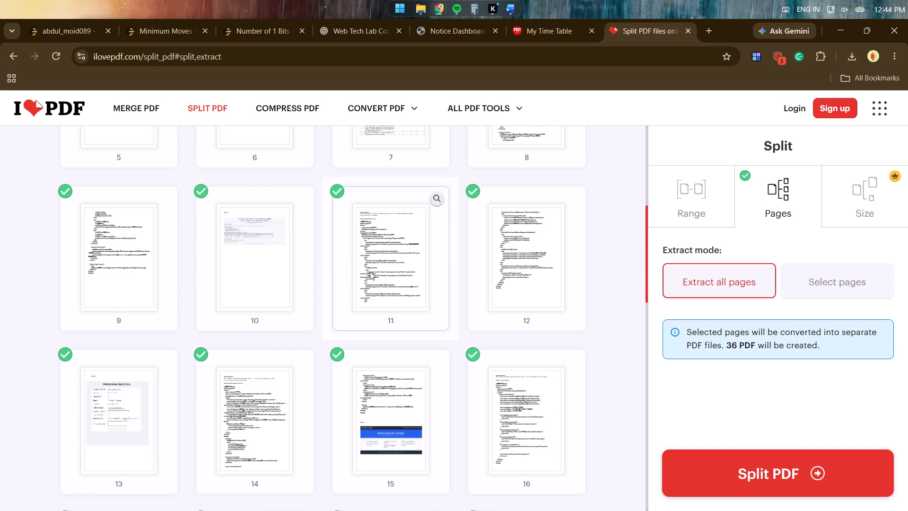
pyautogui.scroll(3, 189, 269)
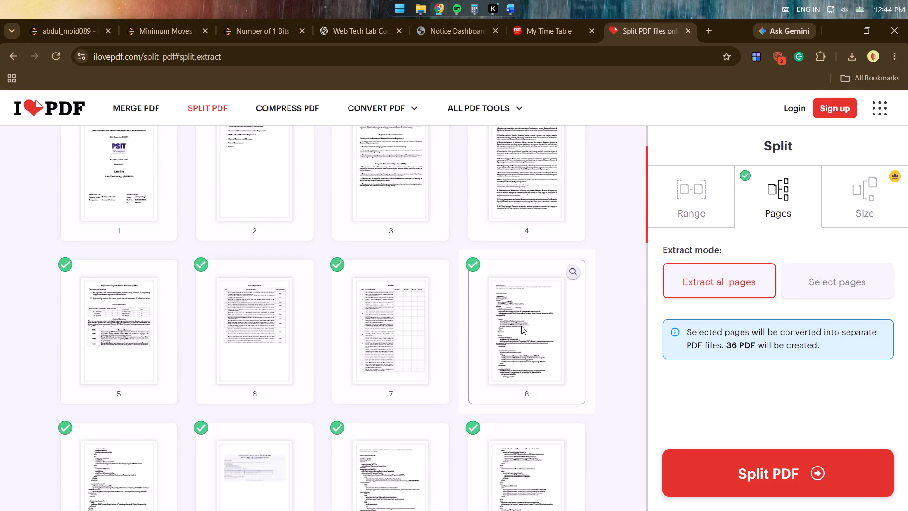
pyautogui.click(425, 331)
pyautogui.click(268, 290)
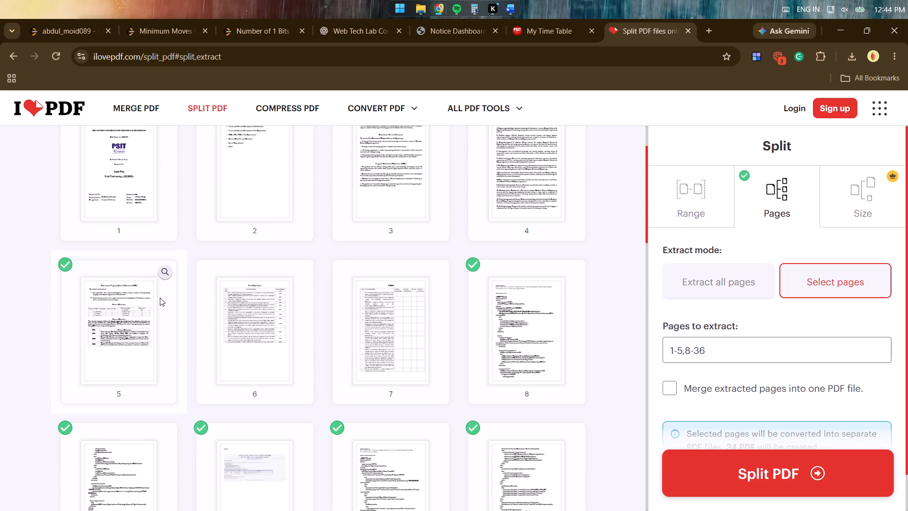
pyautogui.click(135, 301)
pyautogui.click(477, 185)
pyautogui.click(386, 186)
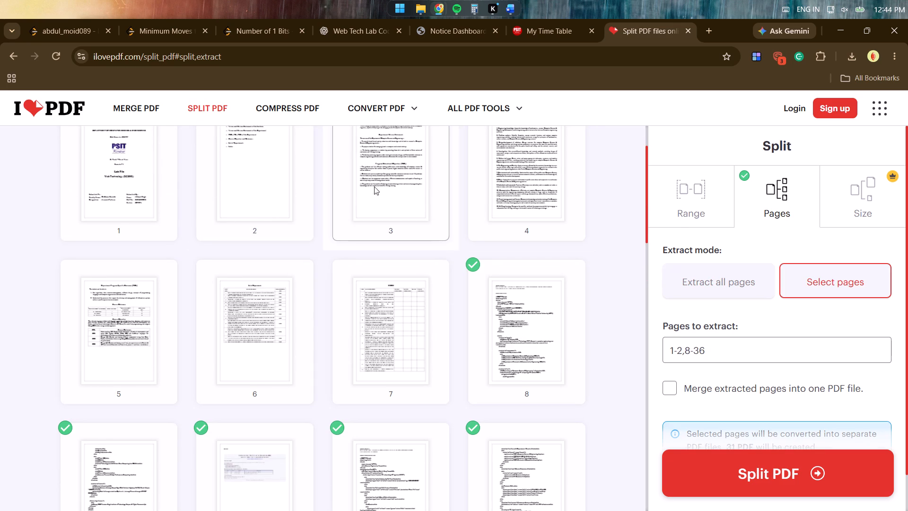
pyautogui.click(248, 203)
pyautogui.scroll(4, 294, 254)
pyautogui.click(109, 280)
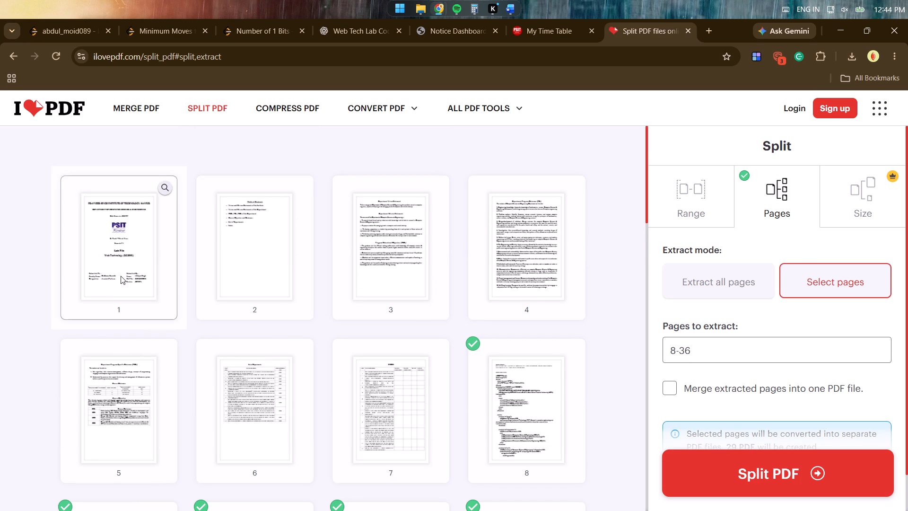
# Look through the page thumbnails to check the selection for extraction.
pyautogui.scroll(-4, 557, 370)
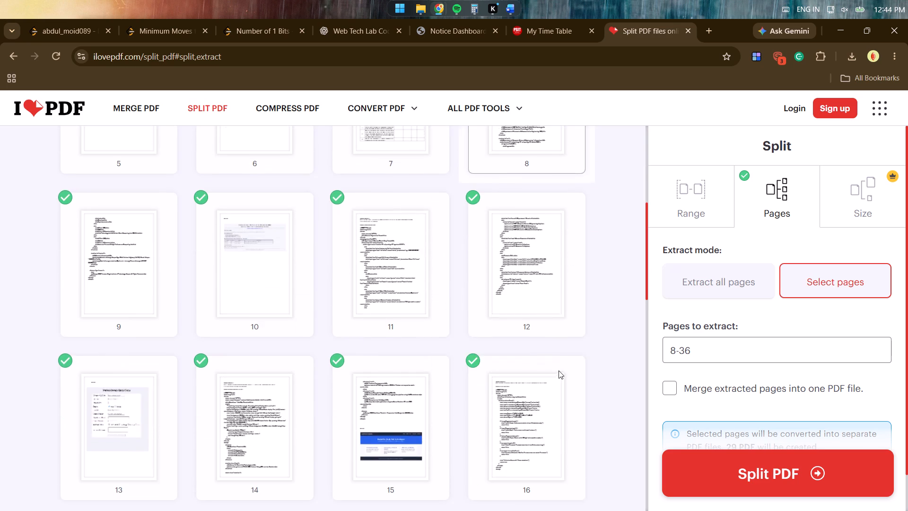
pyautogui.scroll(-1, 505, 332)
pyautogui.scroll(-5, 311, 396)
pyautogui.scroll(-3, 461, 329)
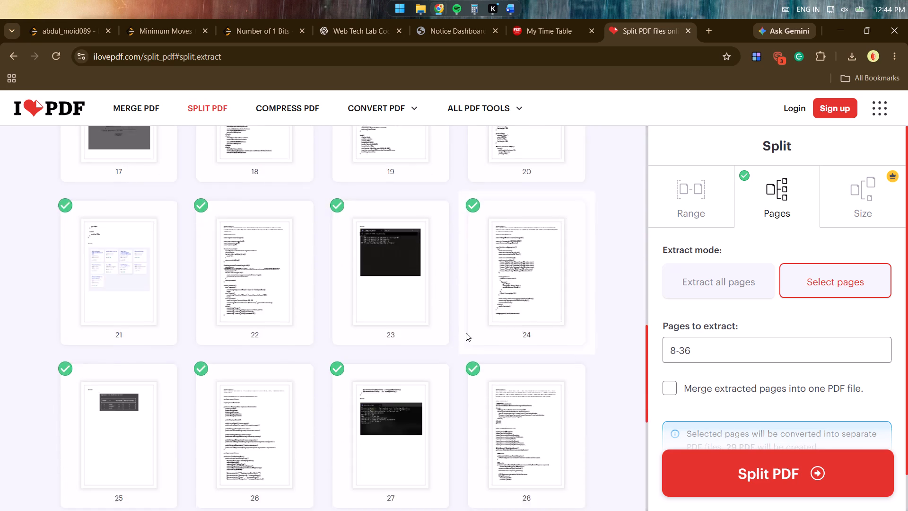
pyautogui.scroll(-4, 466, 333)
pyautogui.scroll(-5, 504, 321)
pyautogui.scroll(12, 505, 325)
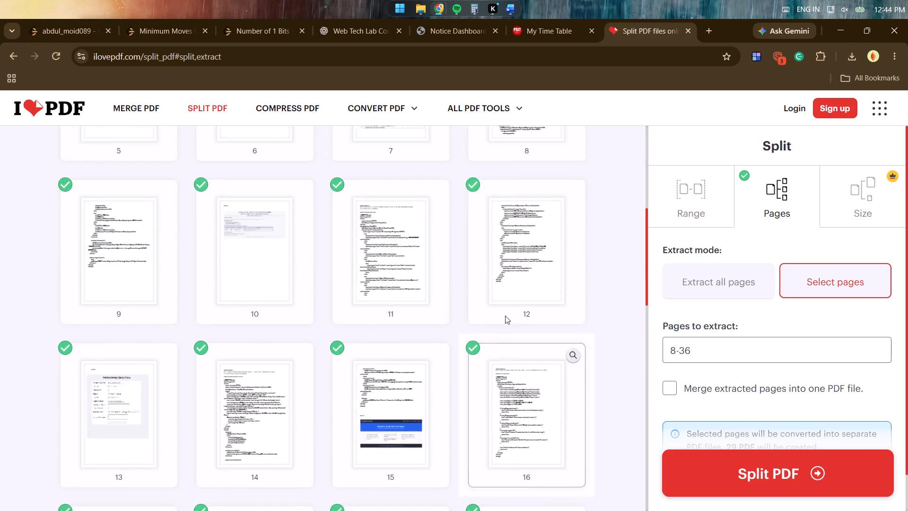
pyautogui.scroll(2, 505, 311)
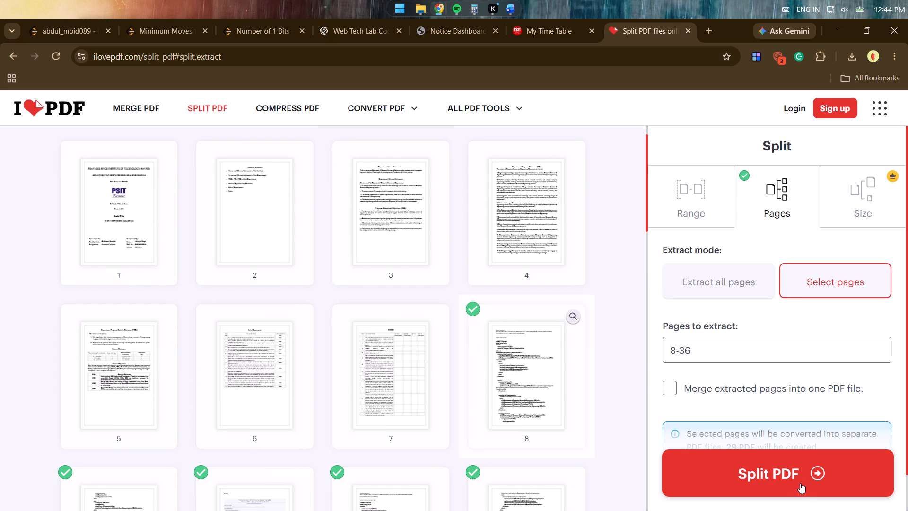
# Split the PDF into the selected pages and download the result.
pyautogui.click(799, 483)
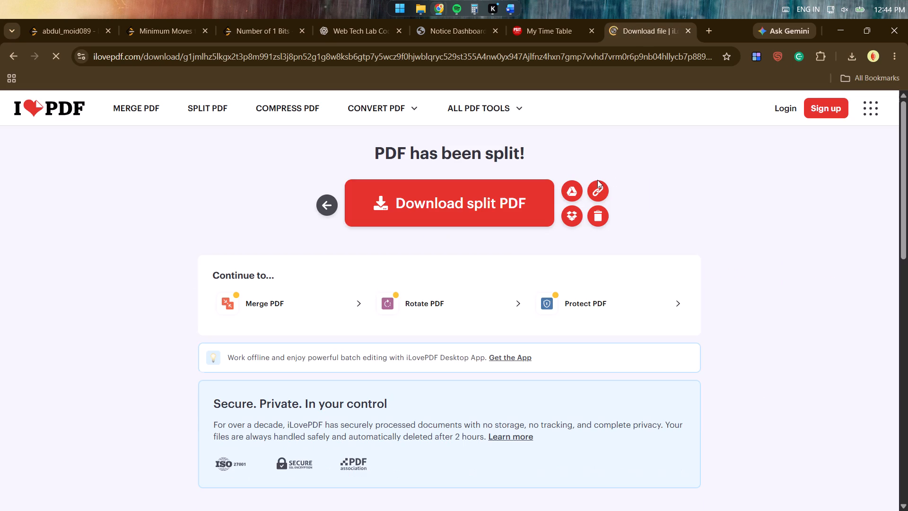
pyautogui.click(439, 197)
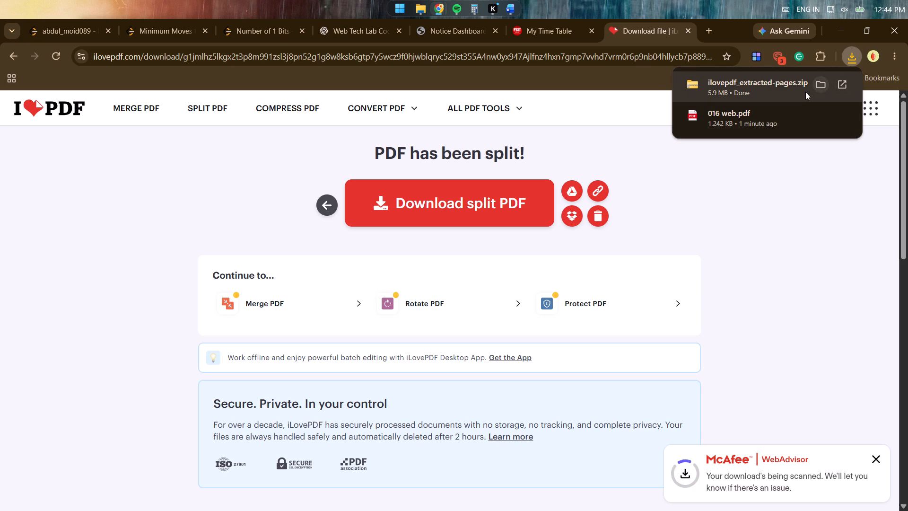
# Locate the downloaded ilovepdf_extracted-pages.zip in its folder and extract it into DOWNLOADS.
pyautogui.click(819, 88)
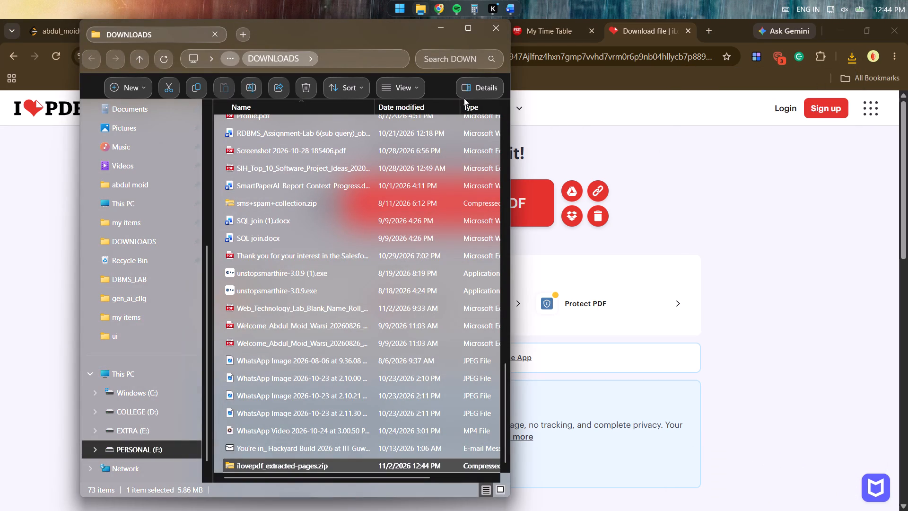
pyautogui.rightClick(324, 466)
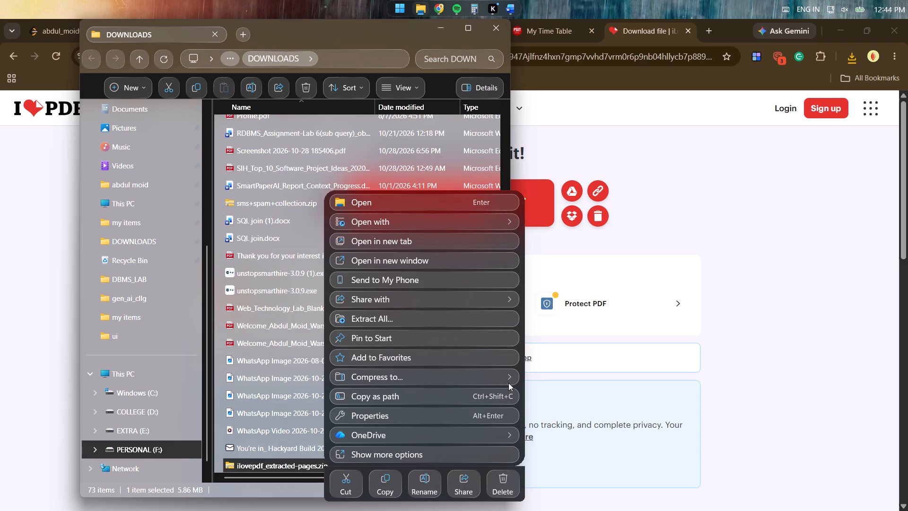
pyautogui.click(462, 27)
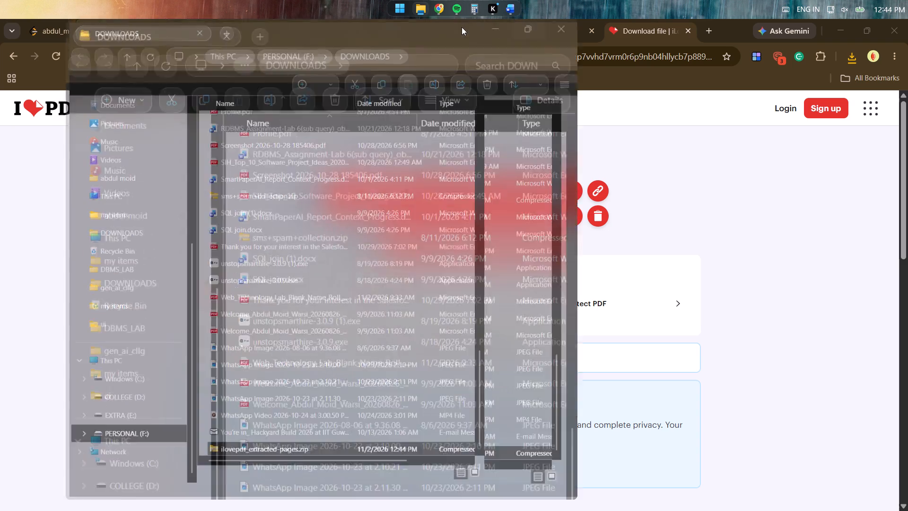
pyautogui.click(600, 80)
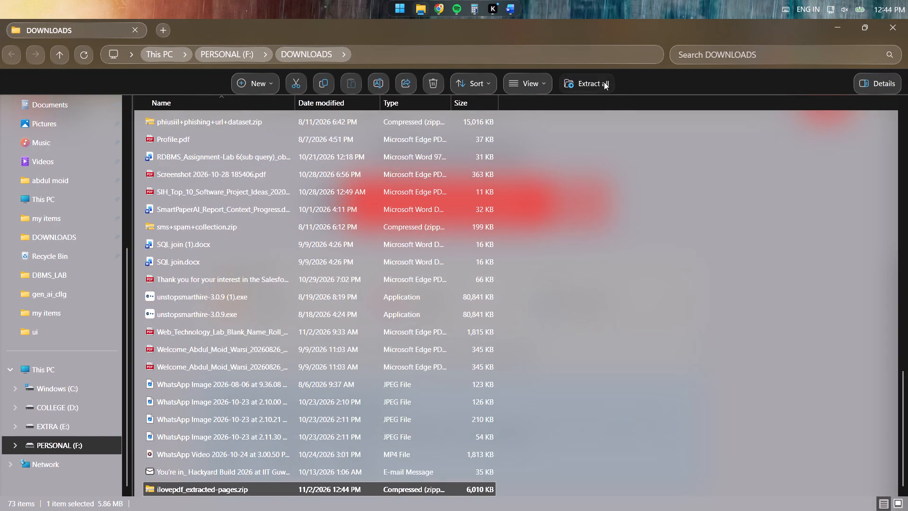
pyautogui.click(553, 391)
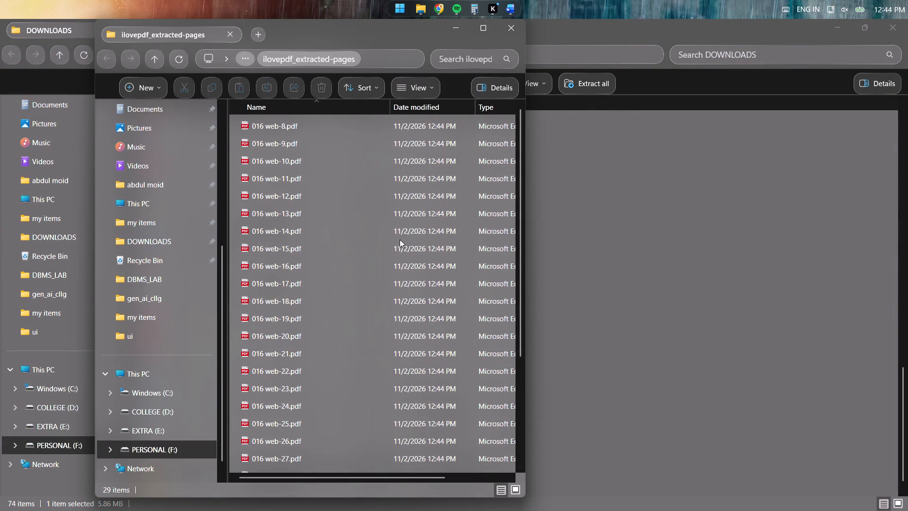
# Check the list of page PDFs in the ilovepdf_extracted-pages folder and close its window.
pyautogui.scroll(-7, 402, 239)
pyautogui.scroll(11, 403, 246)
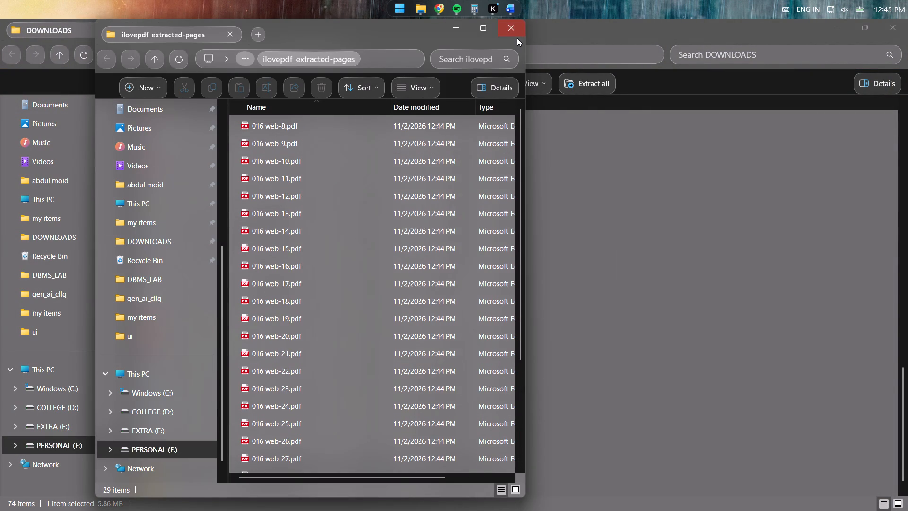
pyautogui.click(516, 30)
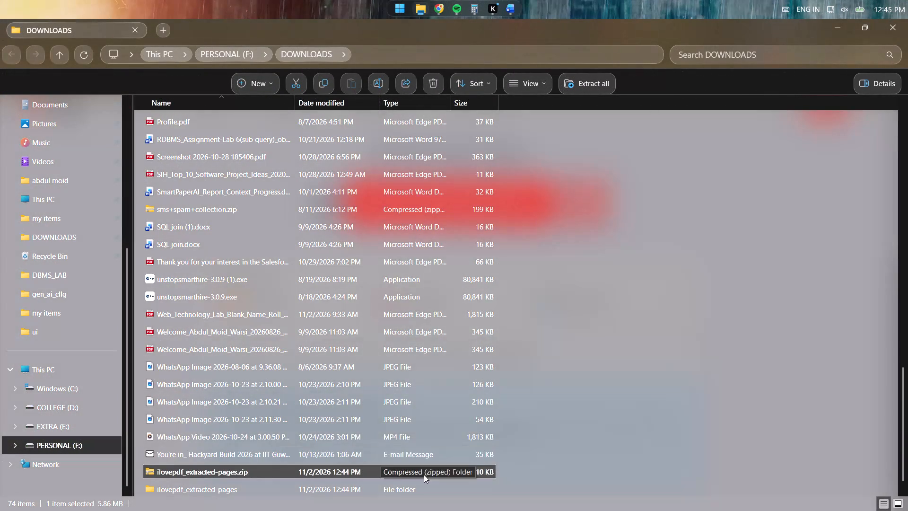
# Look through the files in the DOWNLOADS folder and close the File Explorer window.
pyautogui.rightClick(424, 475)
pyautogui.click(765, 318)
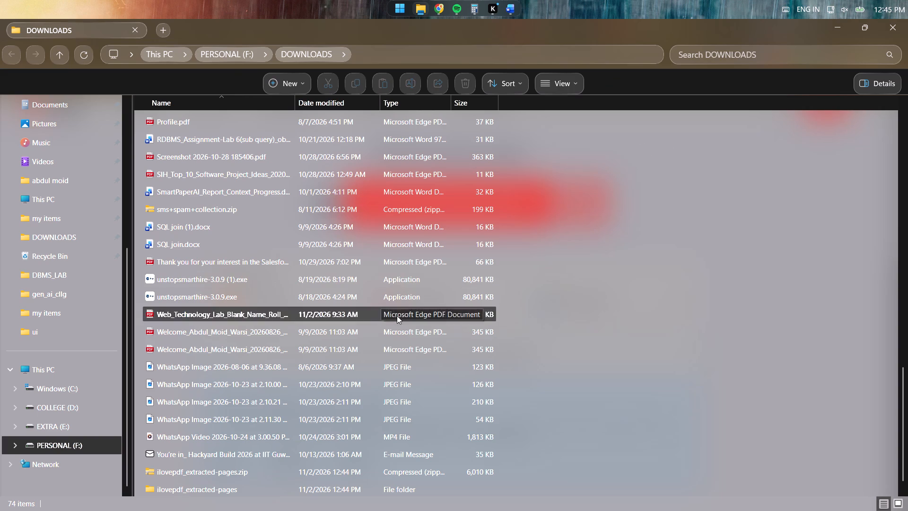
pyautogui.scroll(-5, 384, 322)
pyautogui.scroll(8, 453, 281)
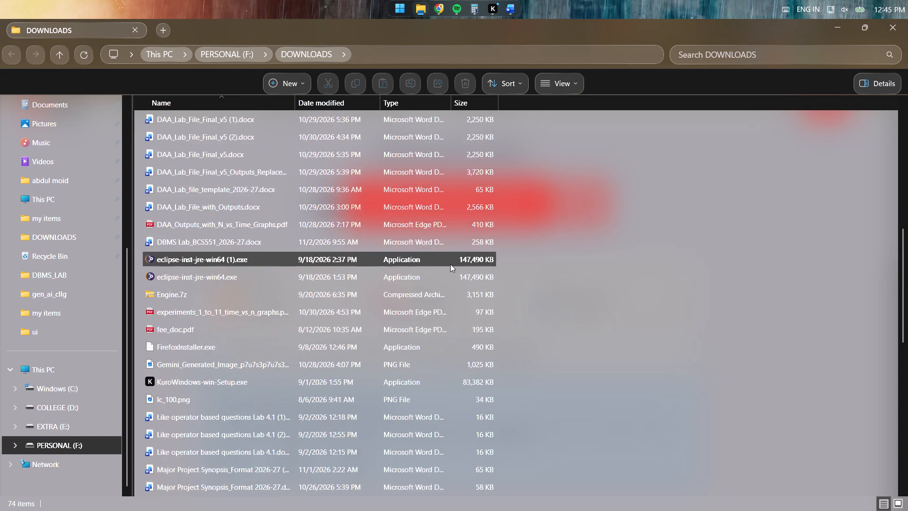
pyautogui.scroll(9, 449, 257)
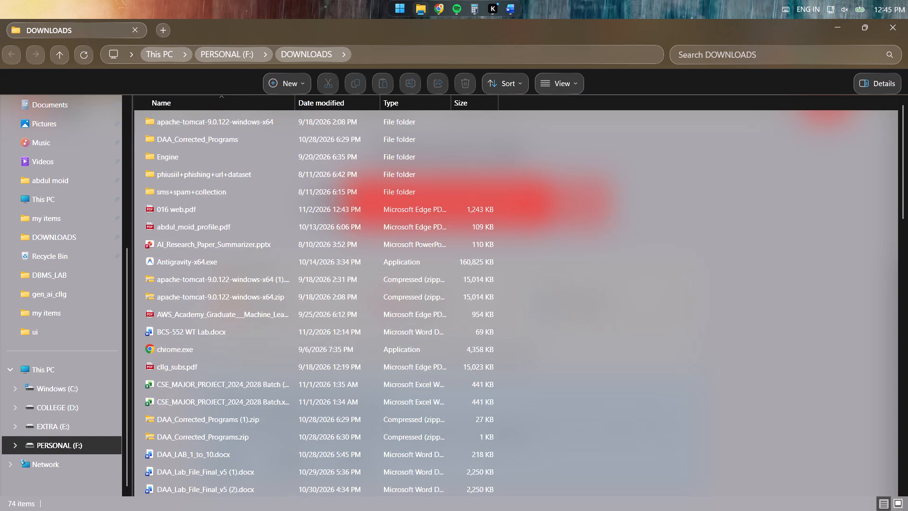
pyautogui.click(892, 26)
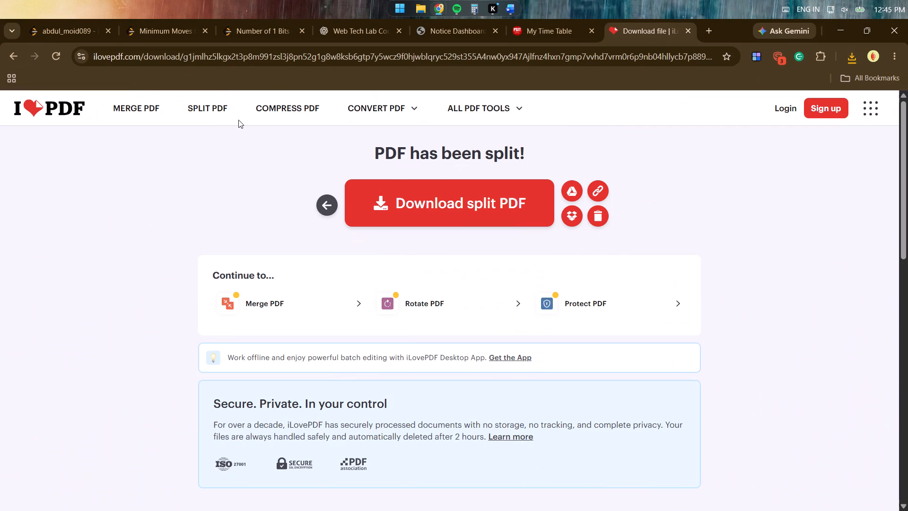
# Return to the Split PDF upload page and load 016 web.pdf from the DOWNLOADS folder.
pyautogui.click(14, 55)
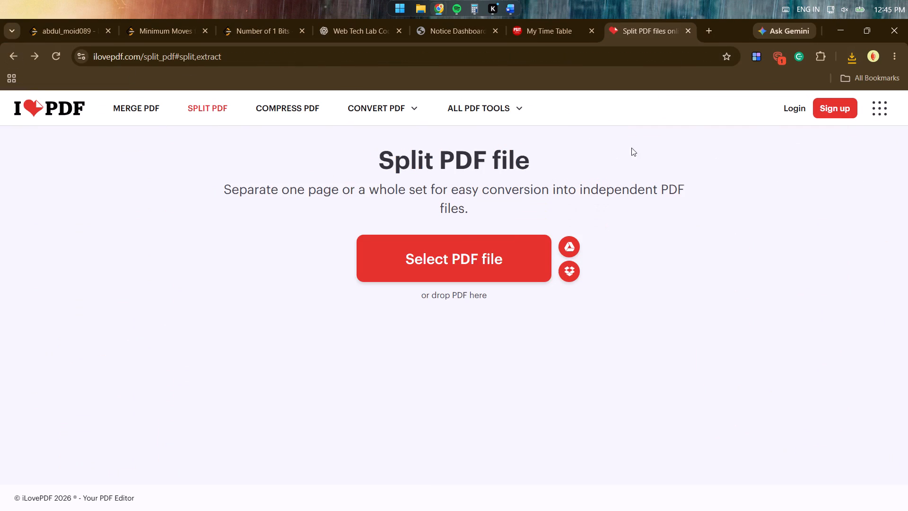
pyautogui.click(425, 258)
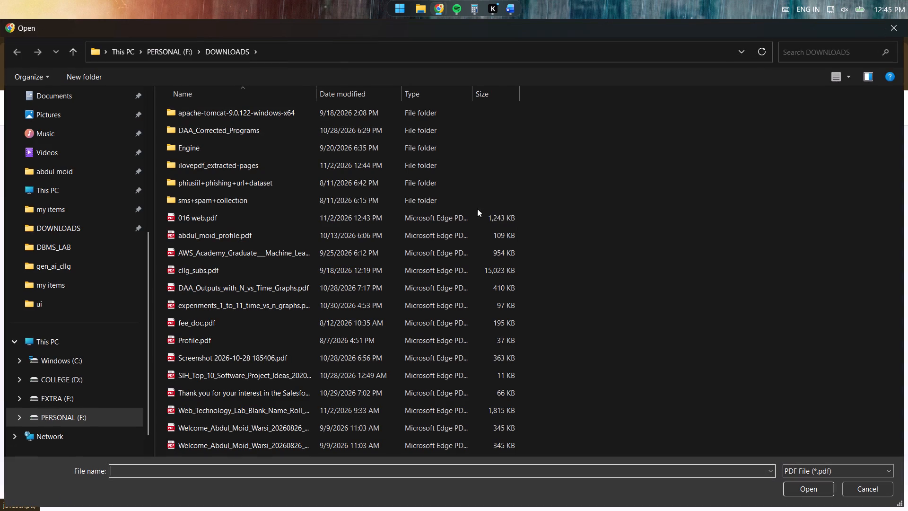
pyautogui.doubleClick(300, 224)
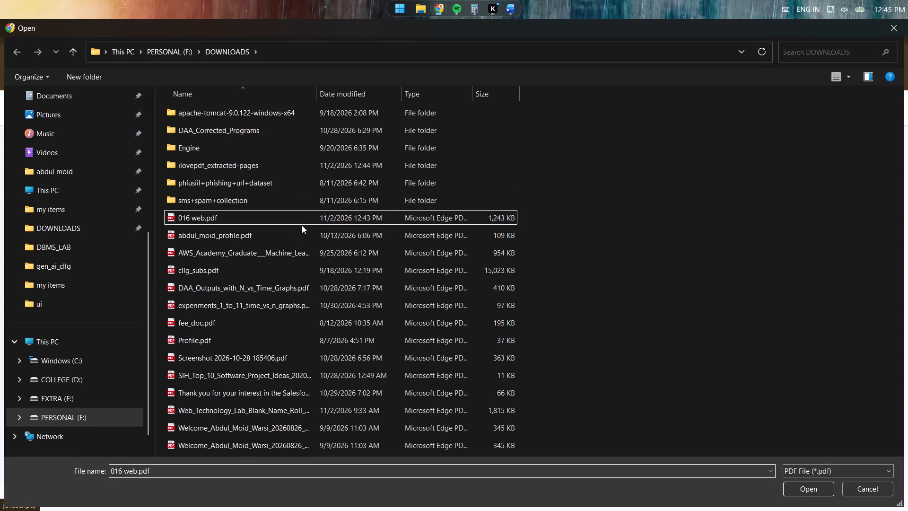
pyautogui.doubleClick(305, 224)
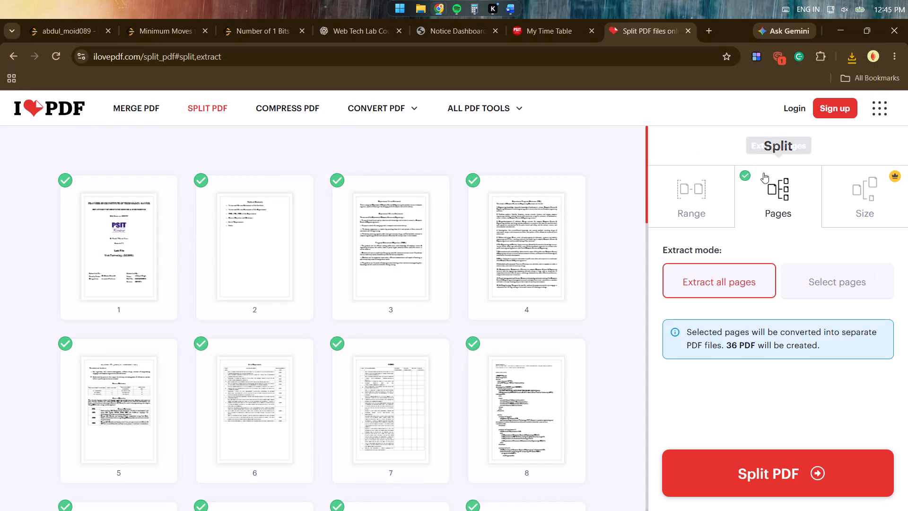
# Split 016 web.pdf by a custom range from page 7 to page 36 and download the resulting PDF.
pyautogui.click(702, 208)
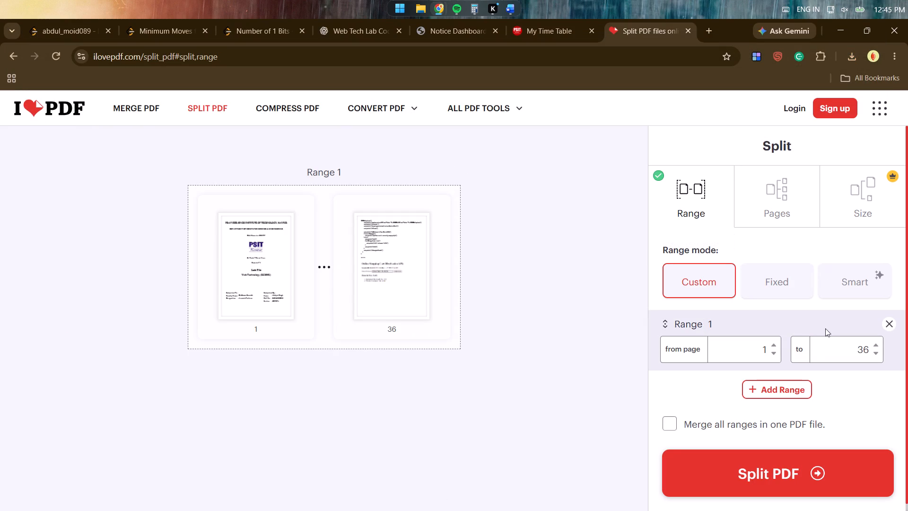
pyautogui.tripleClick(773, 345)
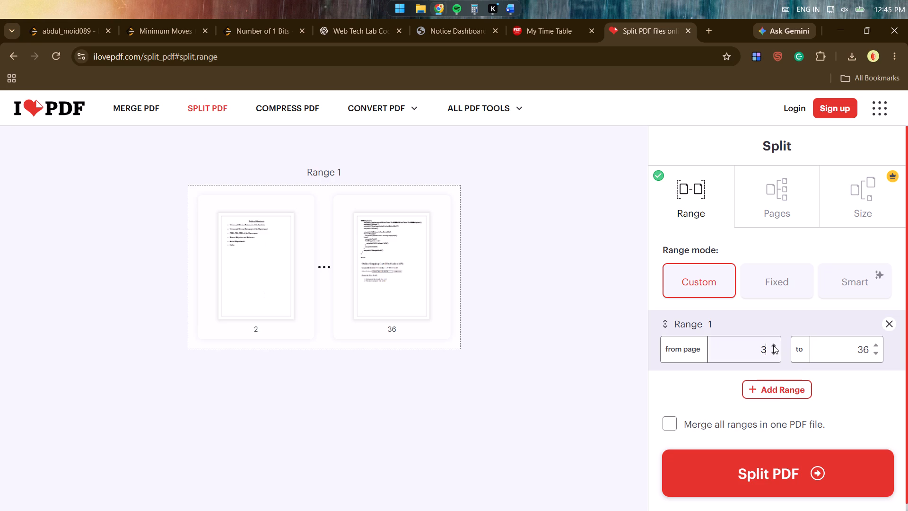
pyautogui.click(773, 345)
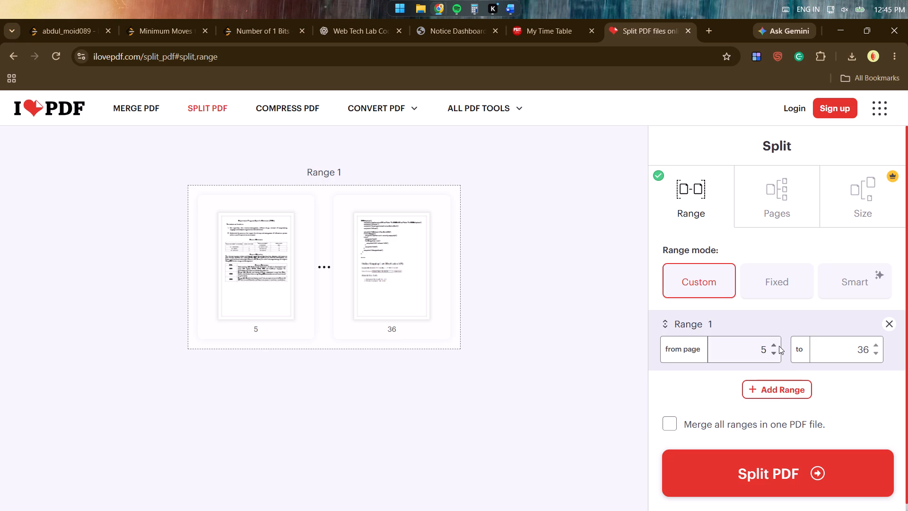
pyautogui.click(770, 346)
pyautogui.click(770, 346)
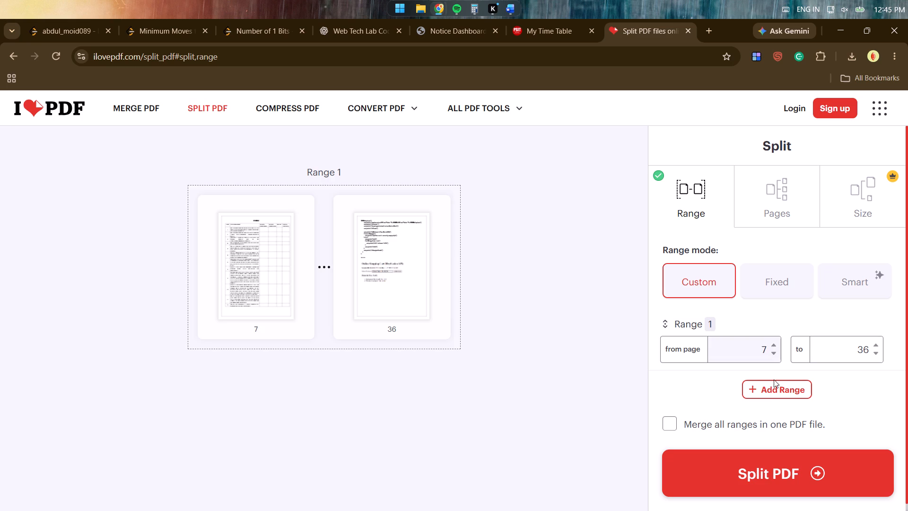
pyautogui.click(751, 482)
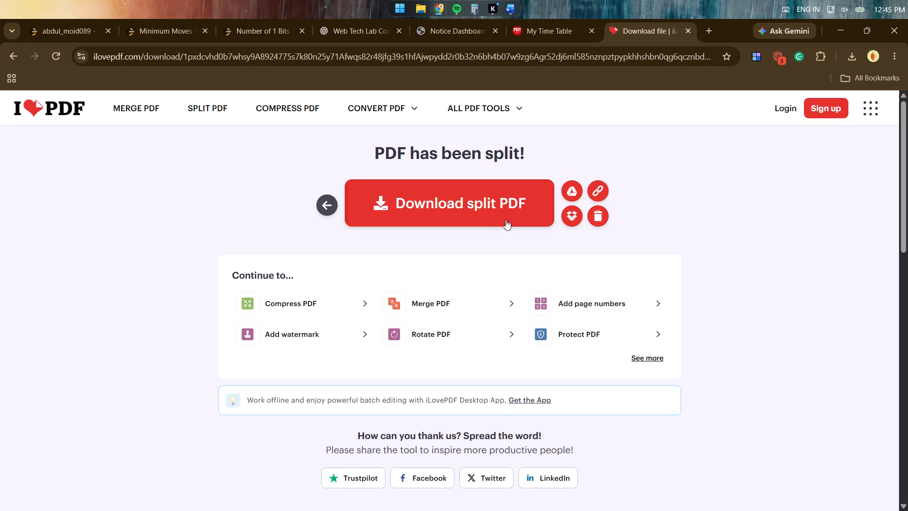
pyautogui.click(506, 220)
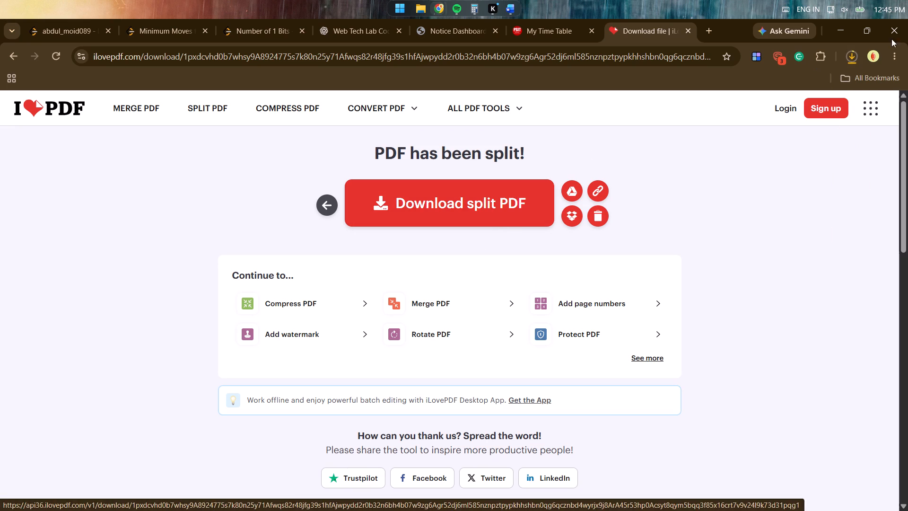
# Open the downloaded 016 web-7-36.pdf, check which pages it starts with, and close it.
pyautogui.click(838, 88)
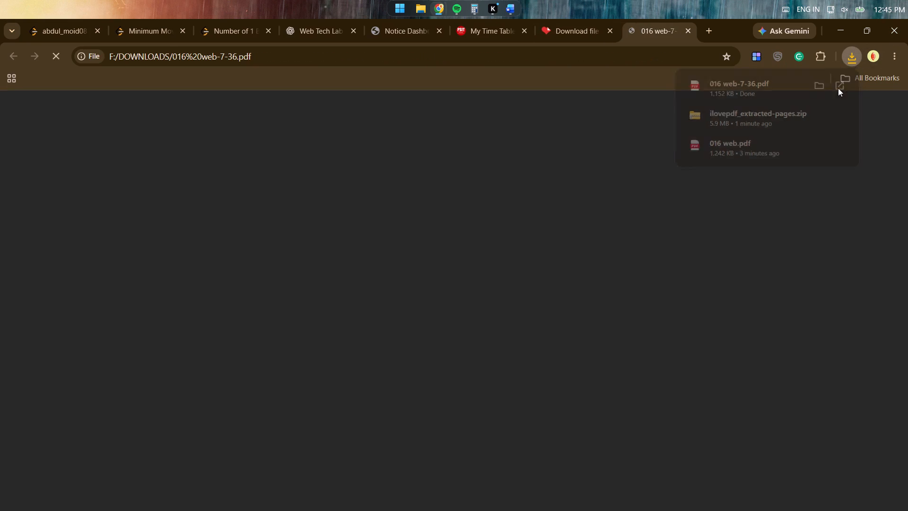
pyautogui.scroll(-7, 563, 232)
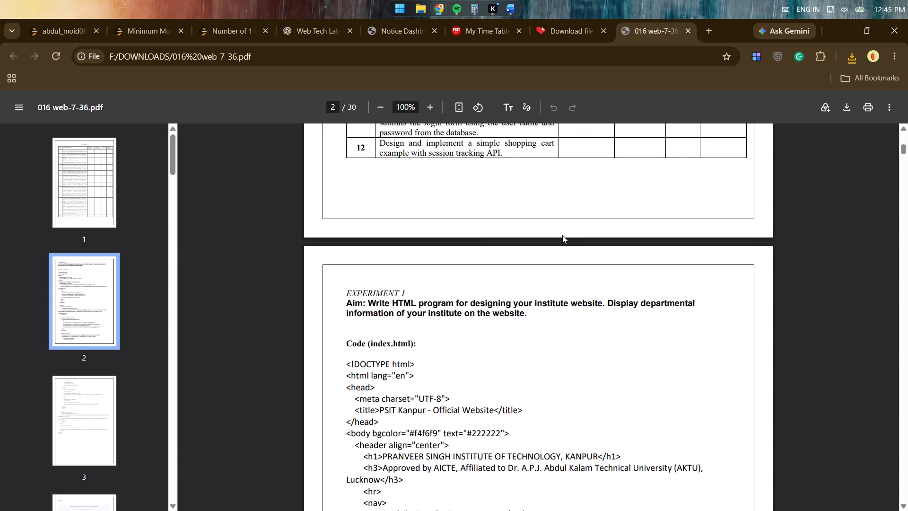
pyautogui.scroll(8, 562, 235)
pyautogui.scroll(-6, 560, 231)
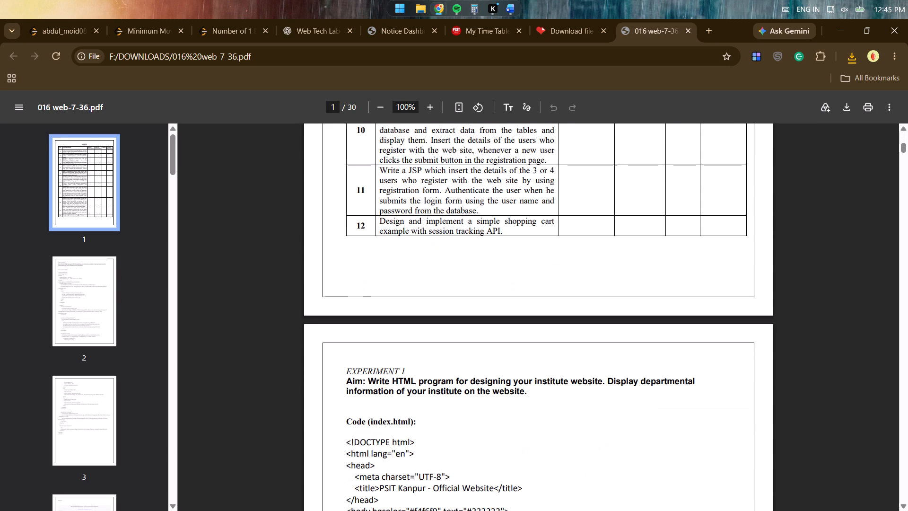
pyautogui.scroll(-5, 557, 231)
pyautogui.scroll(11, 557, 232)
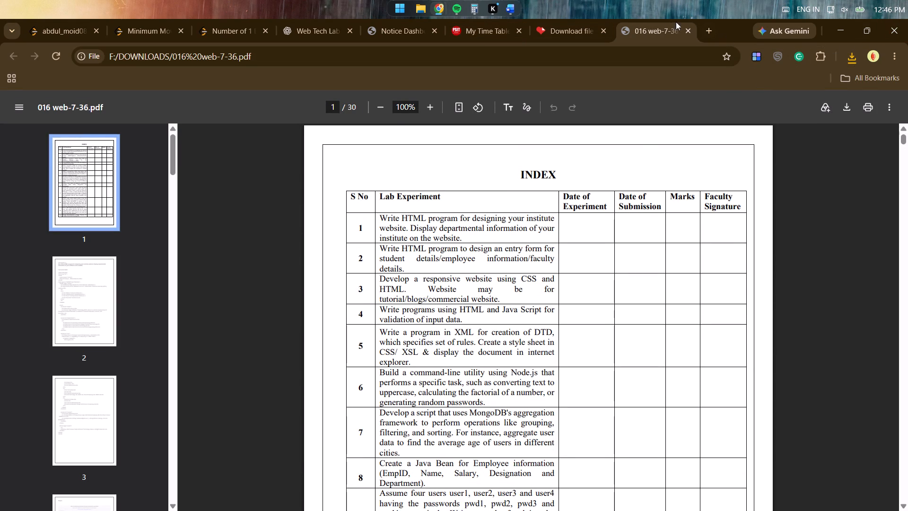
pyautogui.click(691, 29)
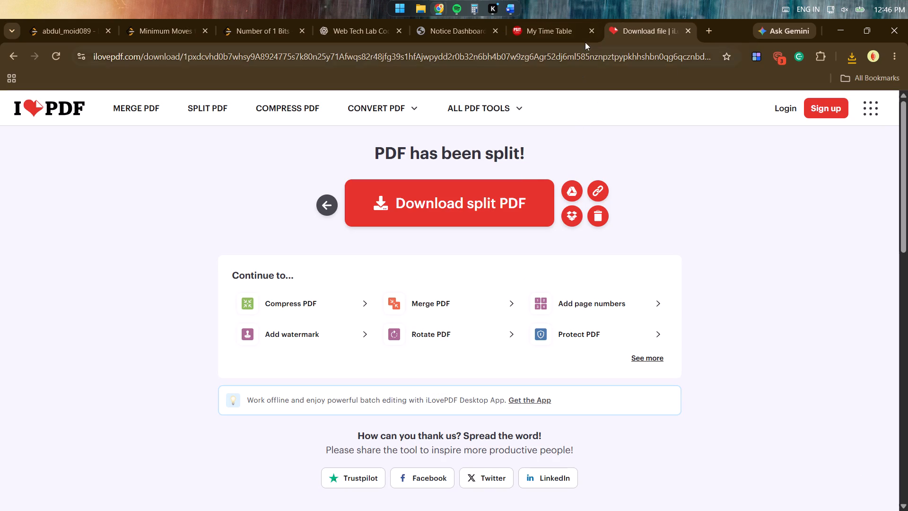
# Go back to the Split PDF upload page and load 016 web.pdf again from the DOWNLOADS folder.
pyautogui.click(19, 62)
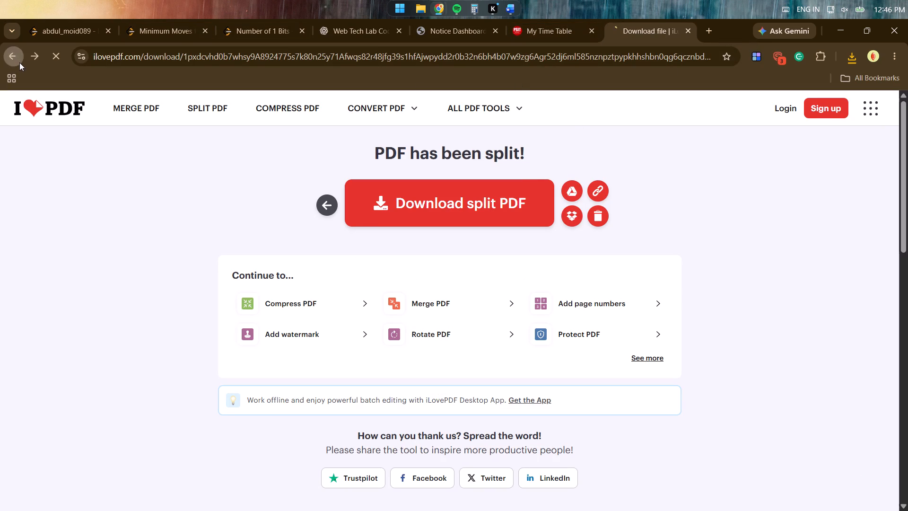
pyautogui.click(445, 255)
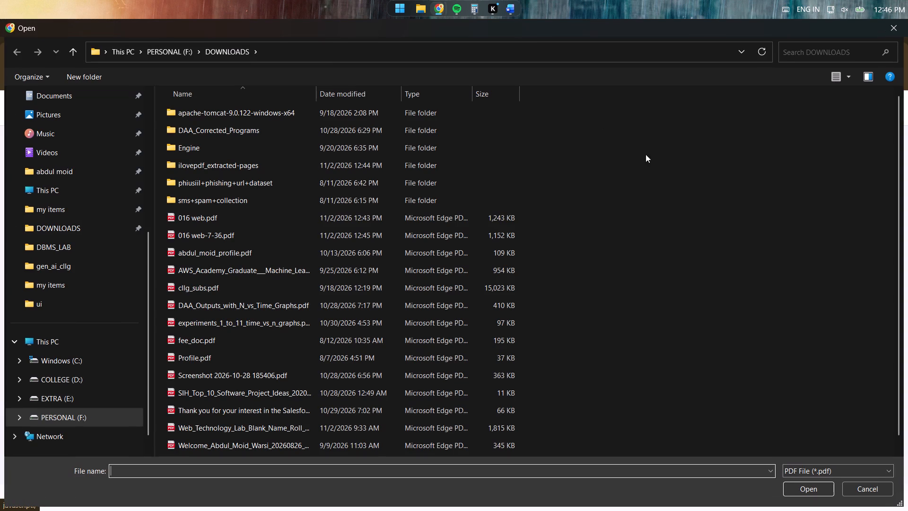
pyautogui.doubleClick(257, 221)
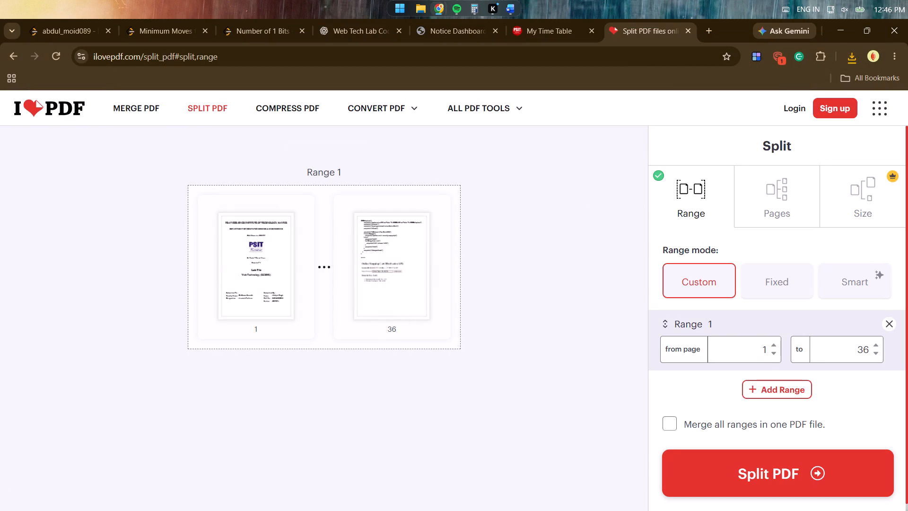
# Split 016 web.pdf by a custom range from page 8 to page 36 and download the resulting PDF.
pyautogui.doubleClick(773, 356)
pyautogui.click(770, 353)
pyautogui.tripleClick(775, 345)
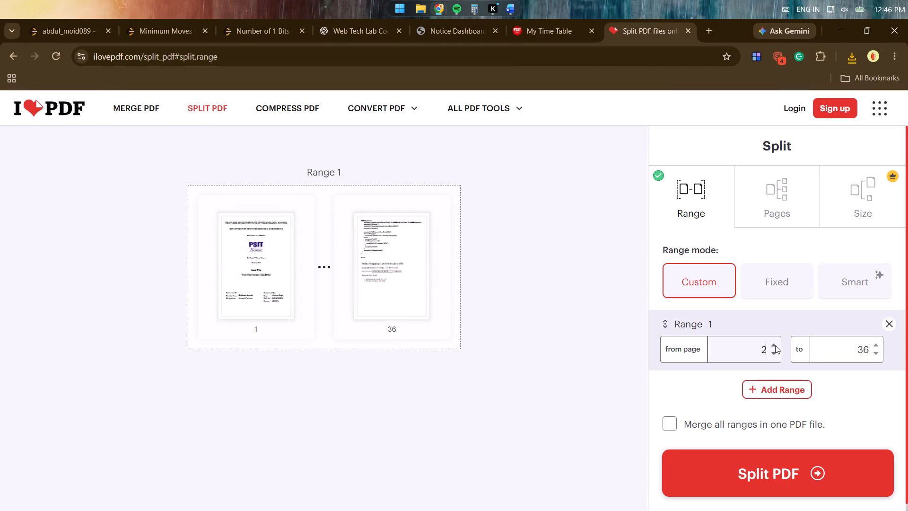
pyautogui.click(776, 344)
pyautogui.click(777, 344)
pyautogui.click(777, 344)
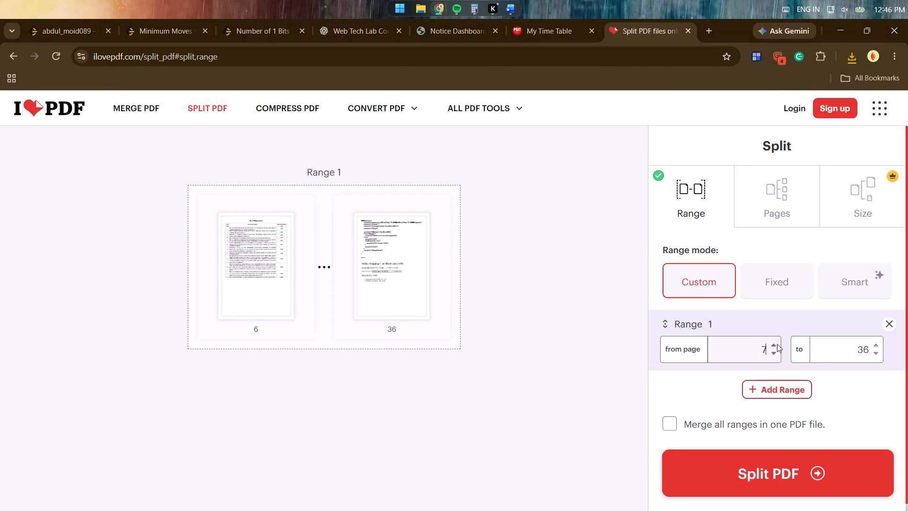
pyautogui.click(778, 344)
pyautogui.click(759, 469)
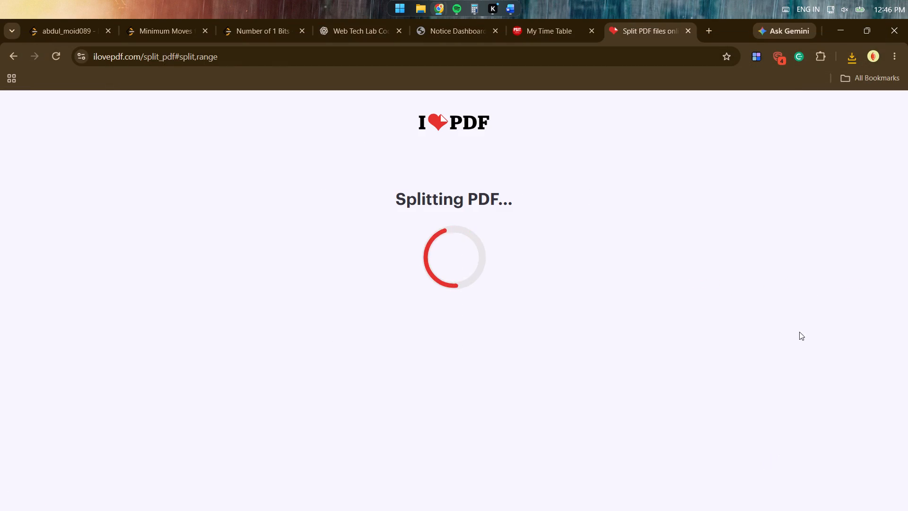
pyautogui.click(520, 212)
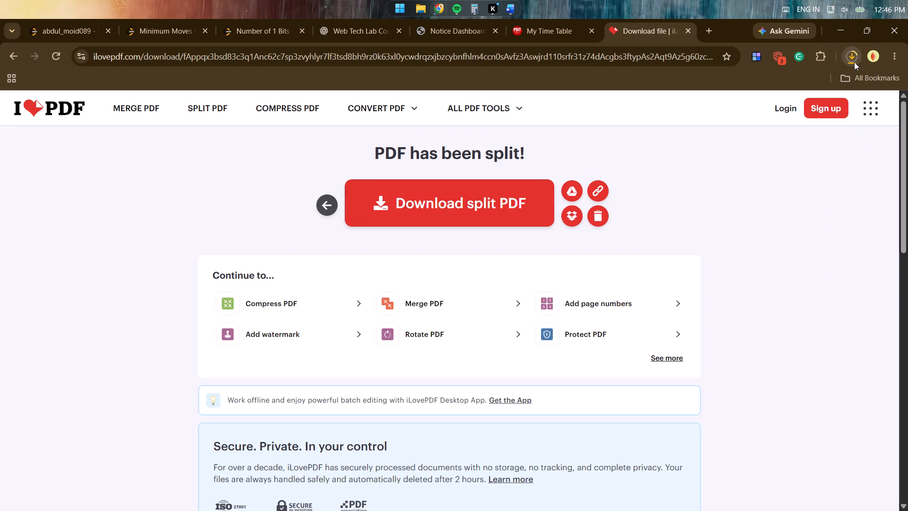
# Open the downloaded 016 web-8-36.pdf to check its first page.
pyautogui.click(848, 87)
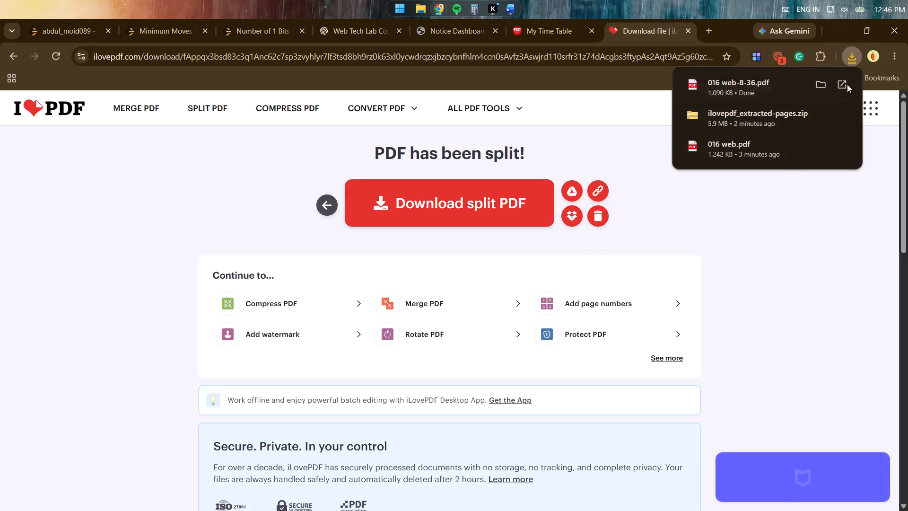
pyautogui.click(844, 88)
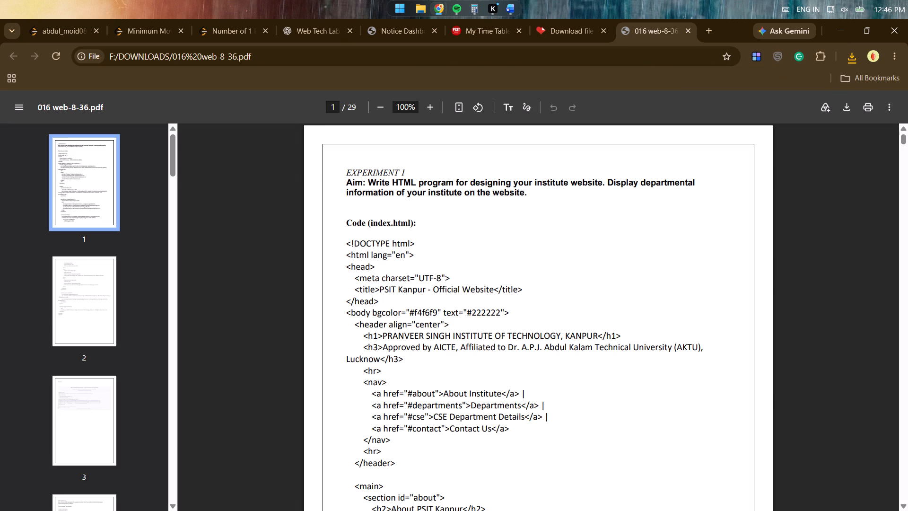
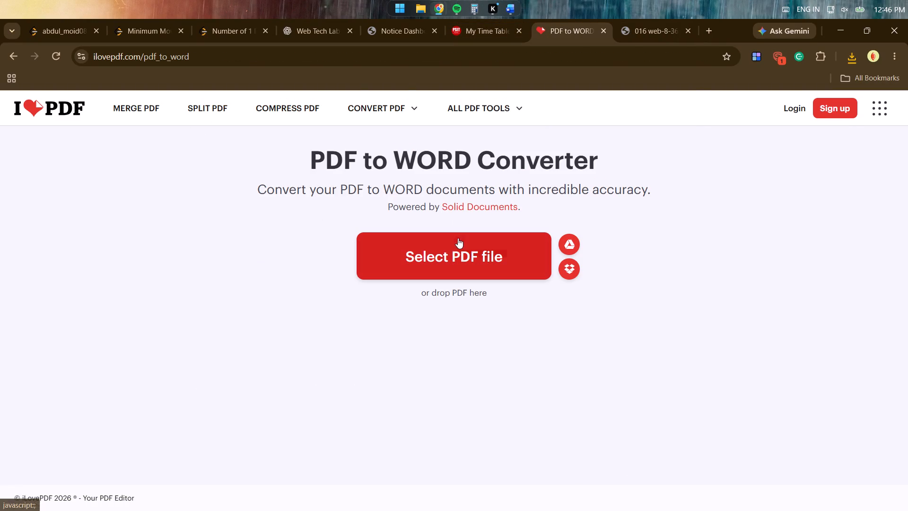
# Convert 016 web-8-36.pdf from the DOWNLOADS folder to Word with No OCR and download the resulting document.
pyautogui.click(454, 247)
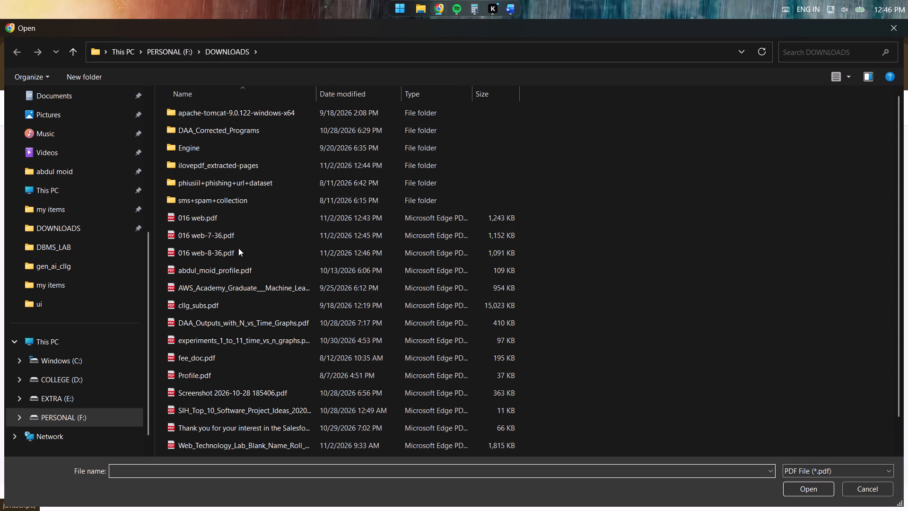
pyautogui.click(237, 248)
pyautogui.click(236, 254)
pyautogui.click(258, 257)
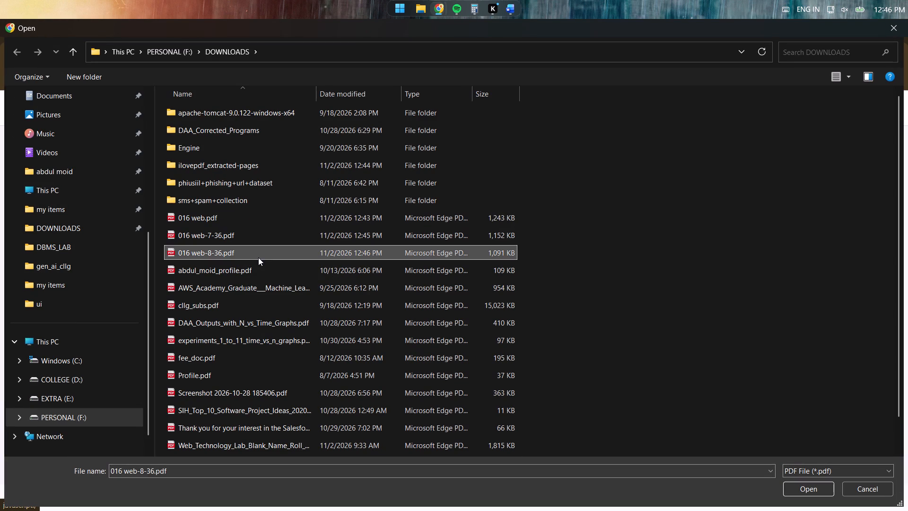
pyautogui.click(810, 485)
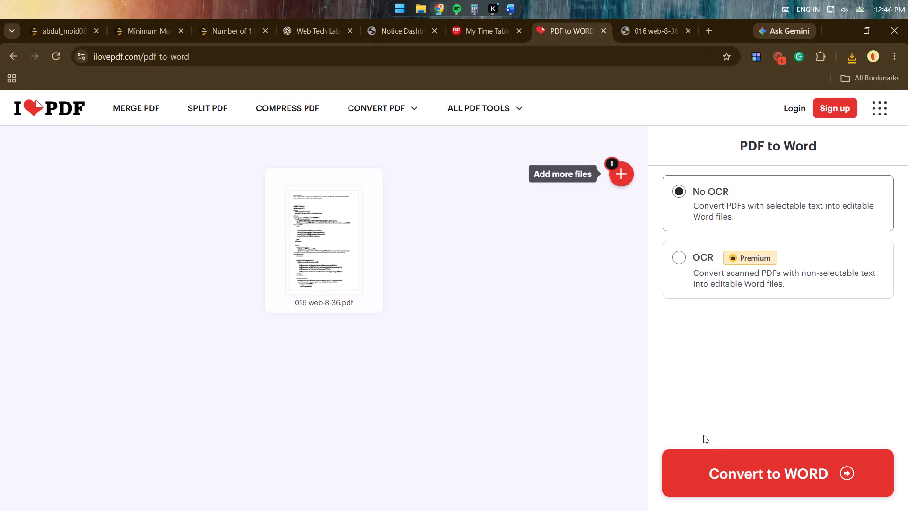
pyautogui.click(730, 477)
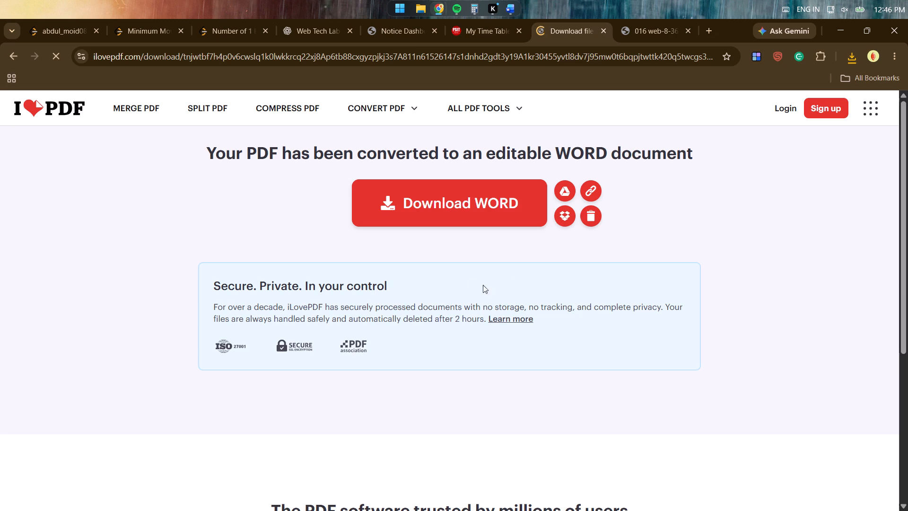
pyautogui.click(465, 209)
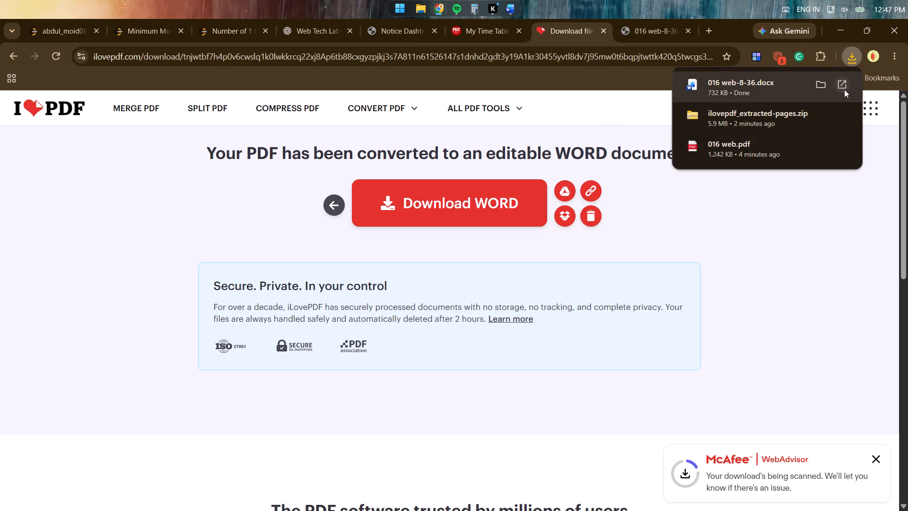
# Open the downloaded 016 web-8-36.docx in Word.
pyautogui.click(844, 89)
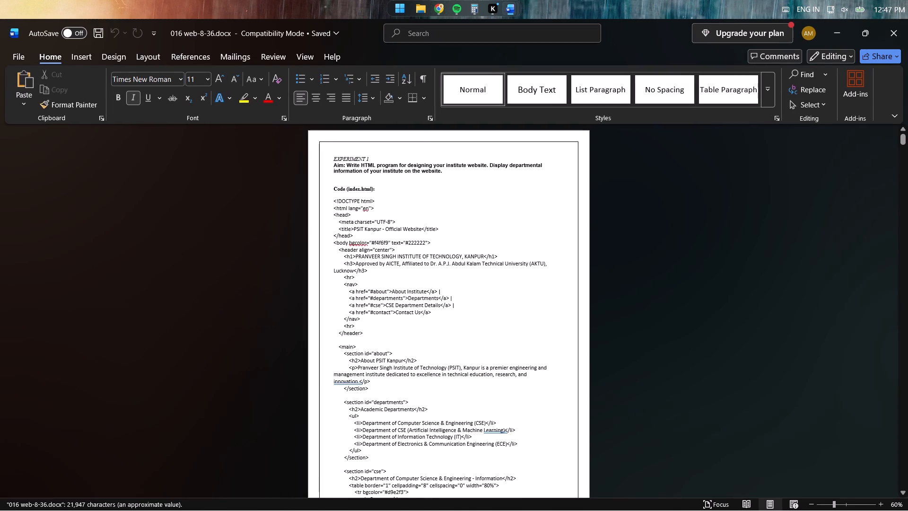
pyautogui.scroll(1, 487, 247)
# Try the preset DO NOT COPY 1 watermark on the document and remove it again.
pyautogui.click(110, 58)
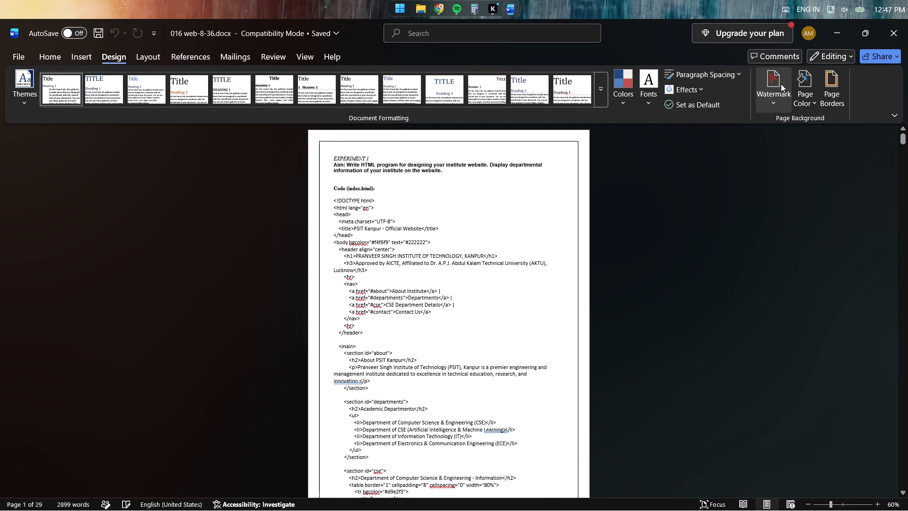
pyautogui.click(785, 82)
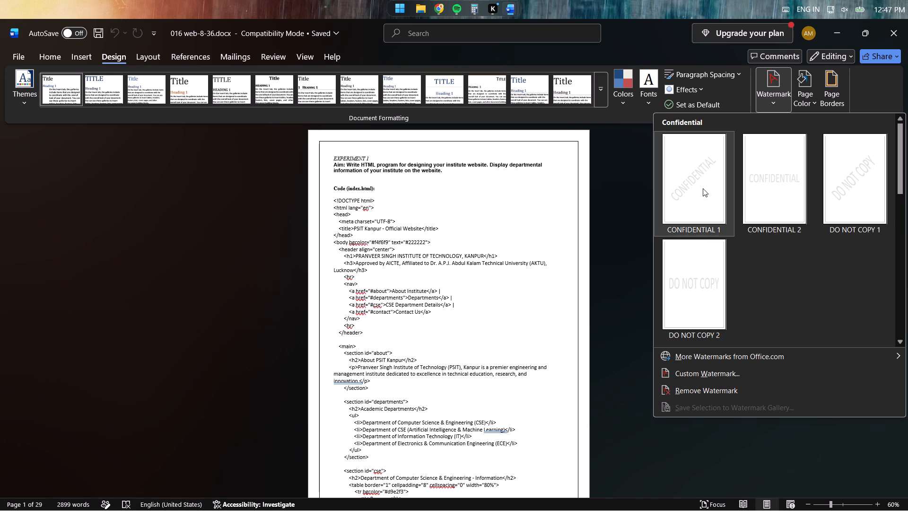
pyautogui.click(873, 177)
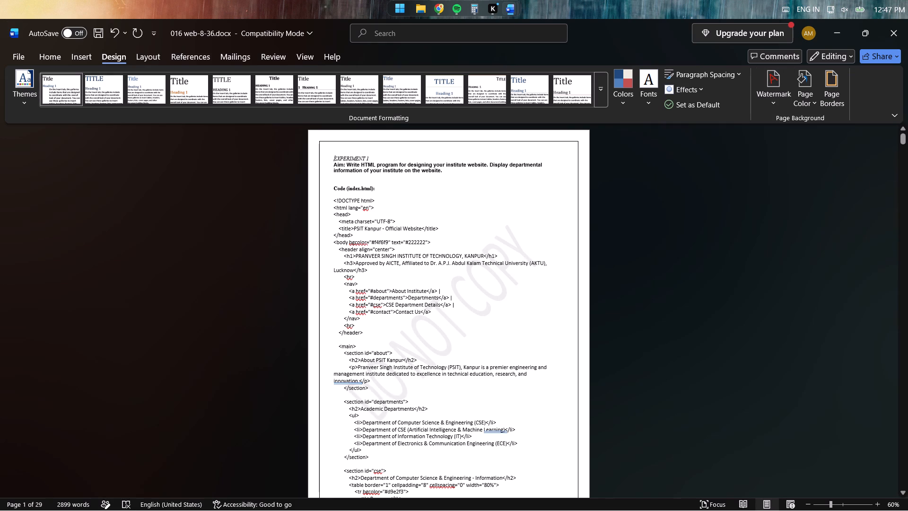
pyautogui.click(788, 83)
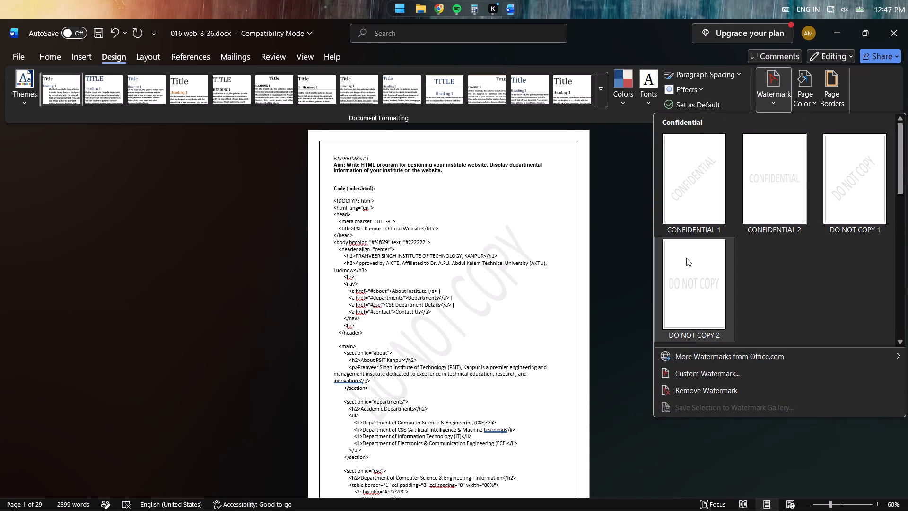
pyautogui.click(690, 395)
# Add a custom text watermark containing the student's roll number, semitransparent with diagonal layout in Calibri.
pyautogui.click(766, 80)
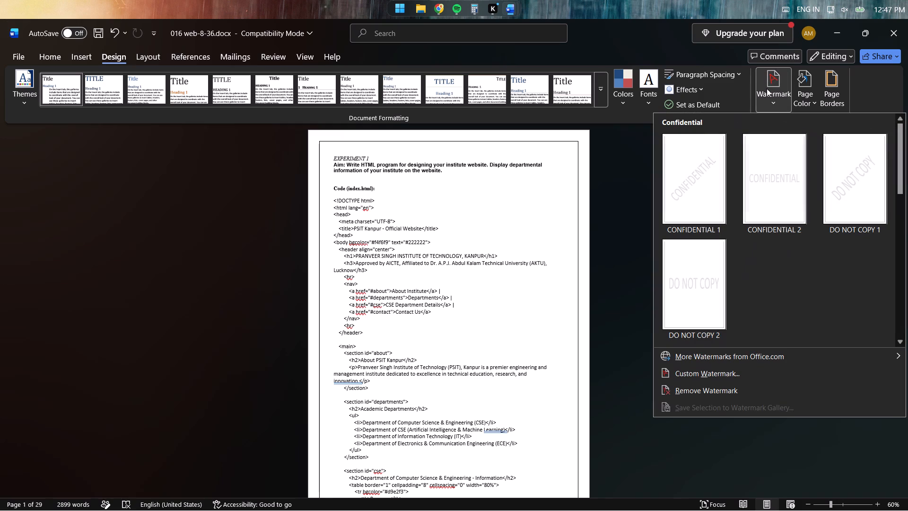
pyautogui.click(754, 371)
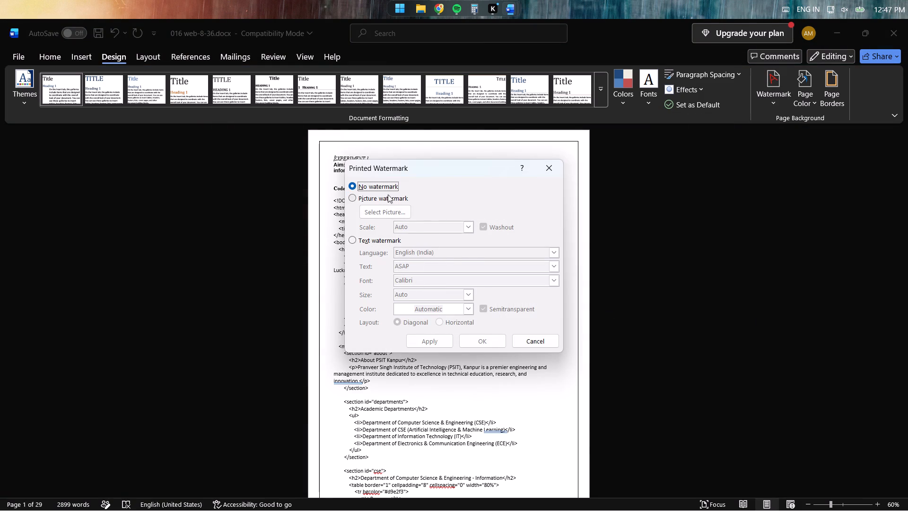
pyautogui.click(365, 198)
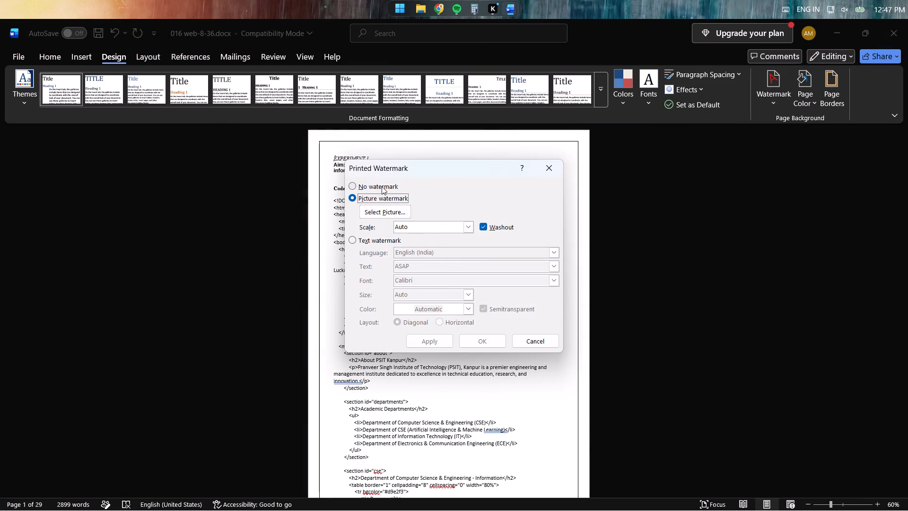
pyautogui.click(358, 238)
pyautogui.click(441, 266)
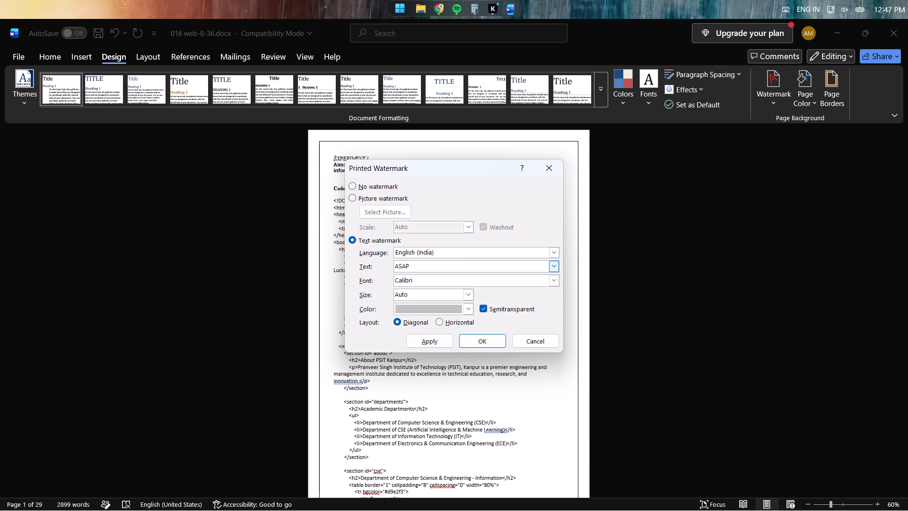
pyautogui.press('BackSpace')
pyautogui.press('BackSpace')
pyautogui.press('BackSpace')
pyautogui.press('BackSpace')
pyautogui.press('BackSpace')
pyautogui.press('BackSpace')
pyautogui.press('BackSpace')
pyautogui.press('BackSpace')
pyautogui.press('BackSpace')
pyautogui.press('BackSpace')
pyautogui.press('BackSpace')
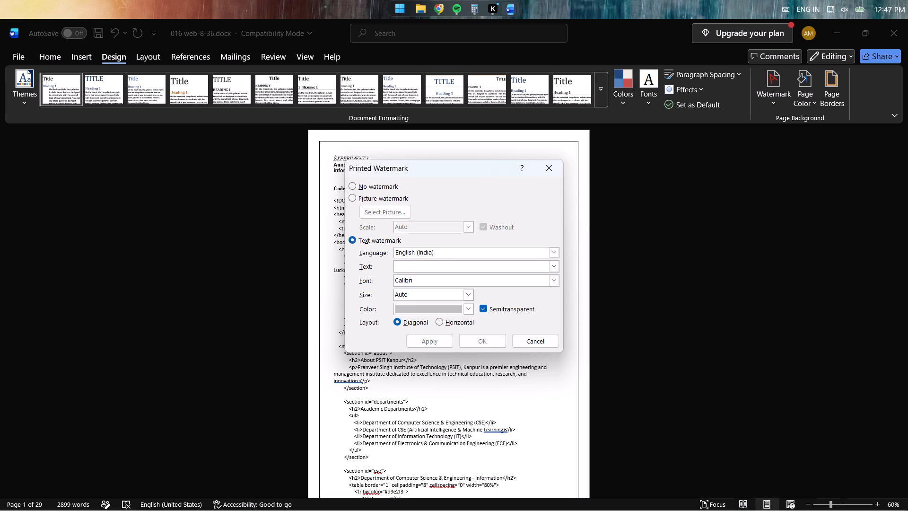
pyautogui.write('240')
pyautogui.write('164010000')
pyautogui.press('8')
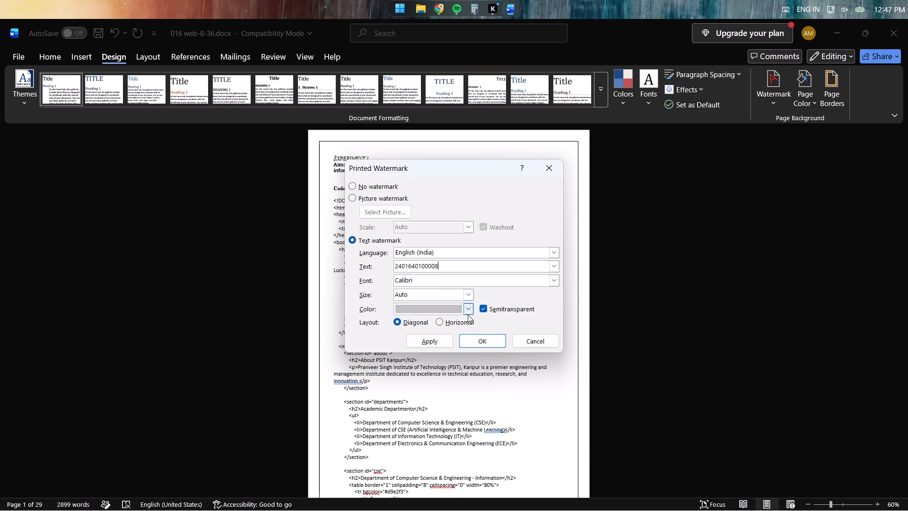
pyautogui.click(453, 315)
pyautogui.click(477, 341)
# Look through the document's experiment pages to check the roll number watermark on each page.
pyautogui.scroll(-10, 530, 329)
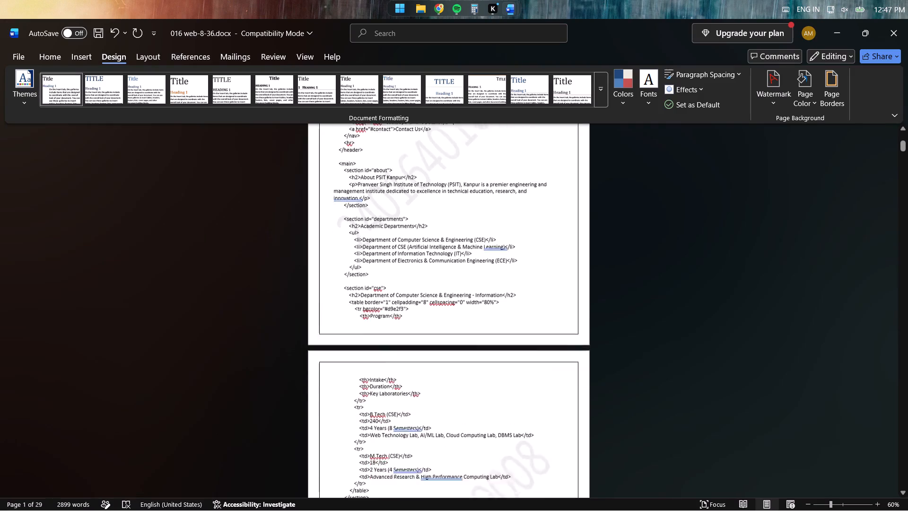
pyautogui.scroll(-20, 525, 327)
pyautogui.scroll(-18, 523, 328)
pyautogui.scroll(-13, 521, 338)
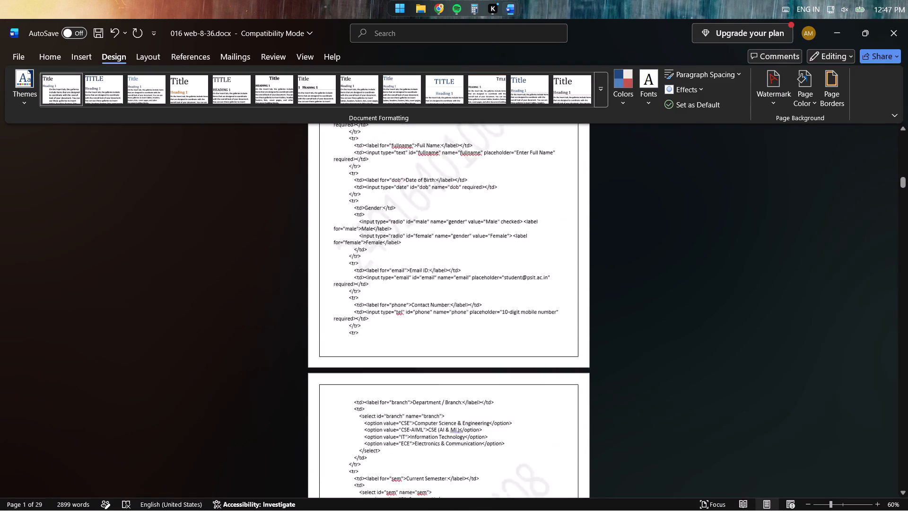
pyautogui.scroll(-11, 509, 362)
pyautogui.middleClick(516, 362)
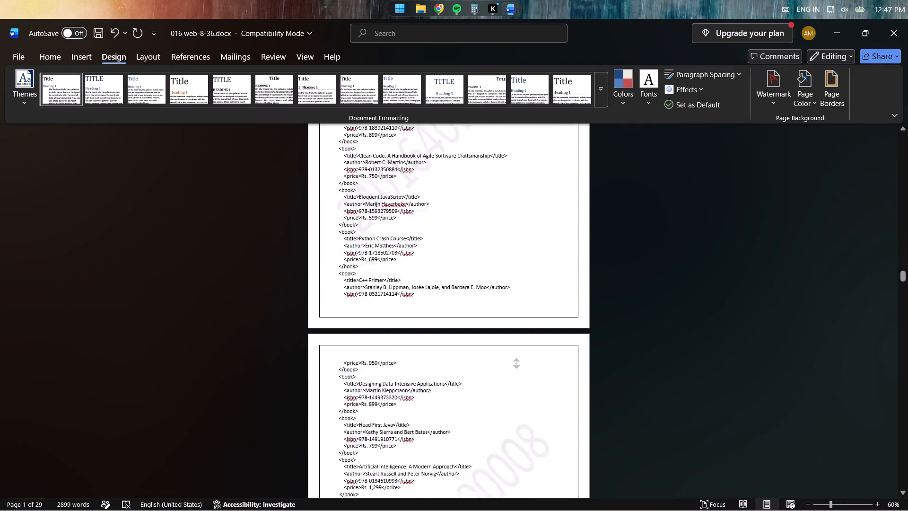
pyautogui.middleClick(609, 449)
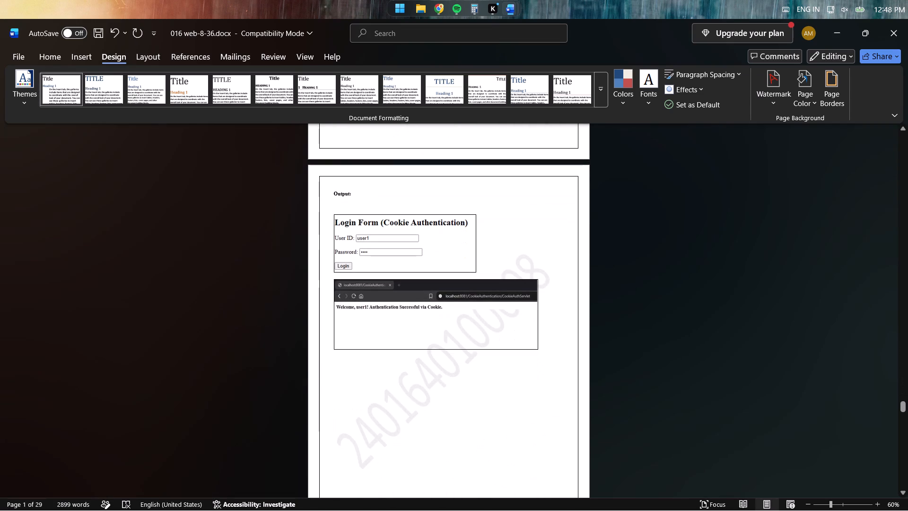
pyautogui.scroll(-19, 609, 449)
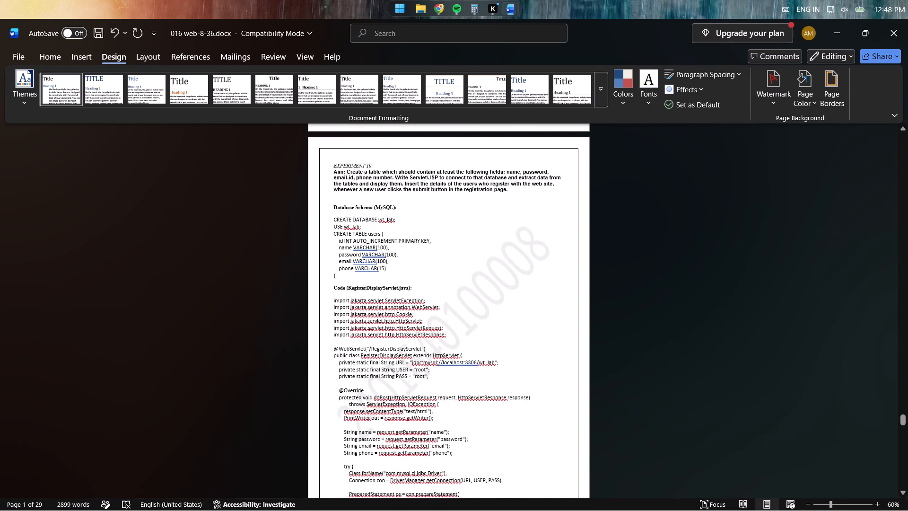
pyautogui.scroll(-13, 616, 457)
pyautogui.middleClick(619, 307)
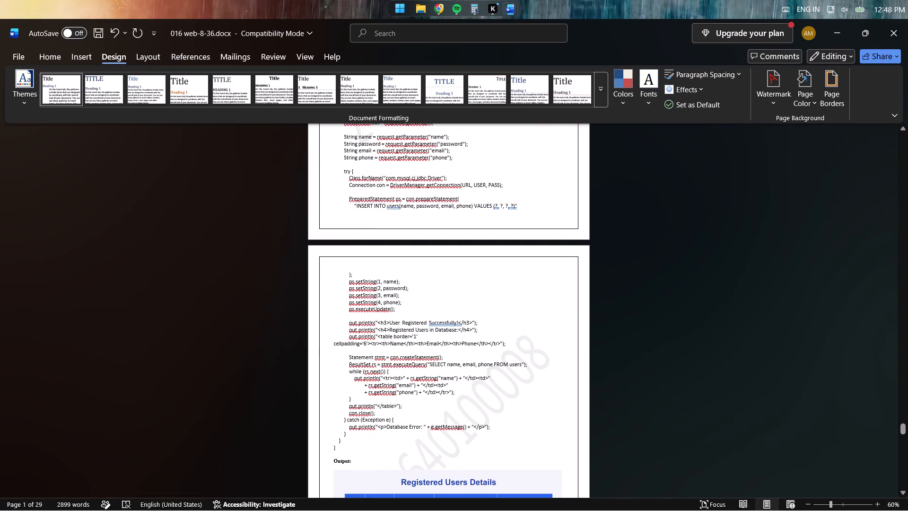
pyautogui.middleClick(637, 378)
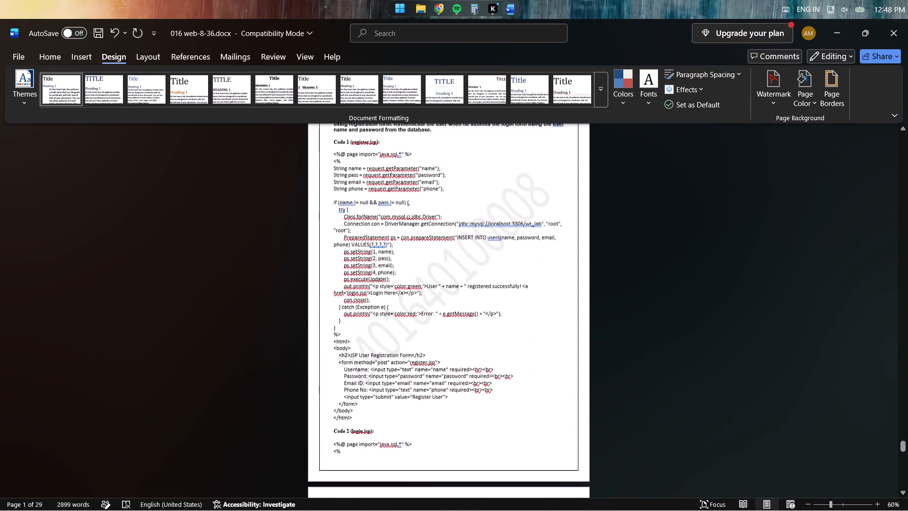
# Save the watermarked 016 web-8-36.docx.
pyautogui.hotkey('ctrl', 's')
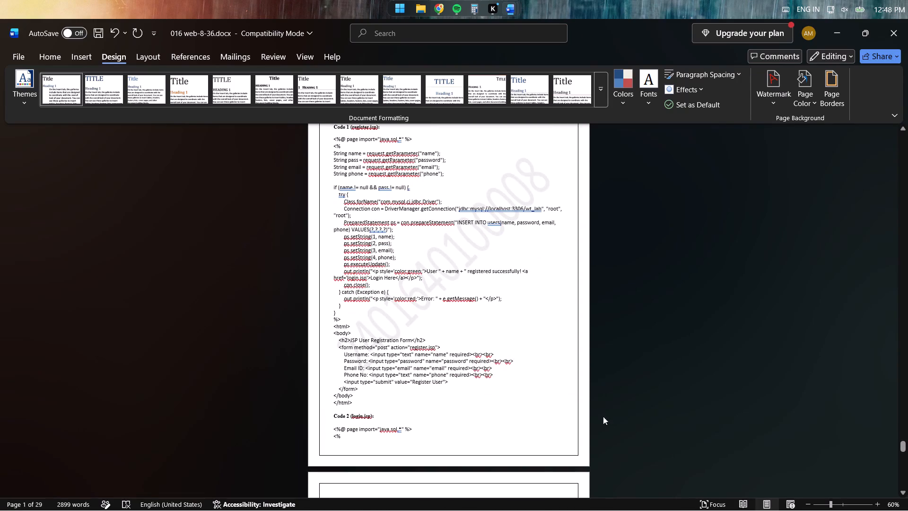
pyautogui.click(35, 29)
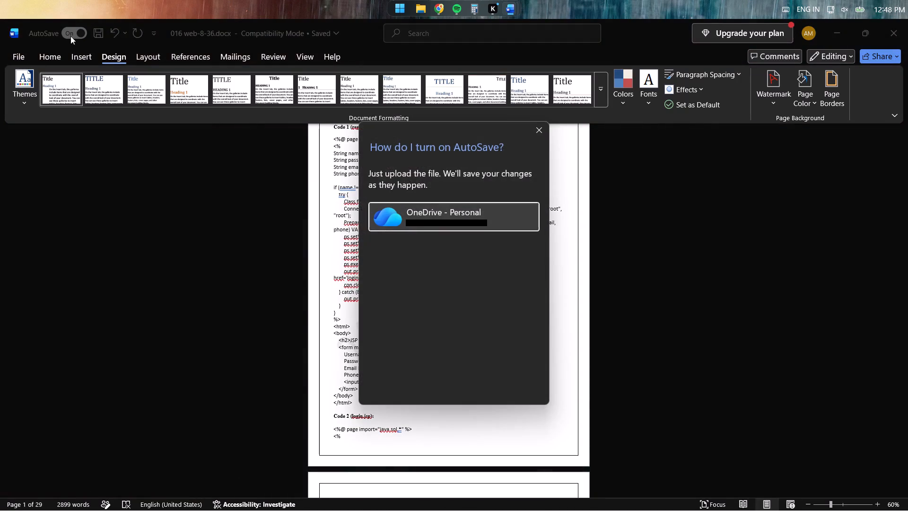
pyautogui.click(531, 131)
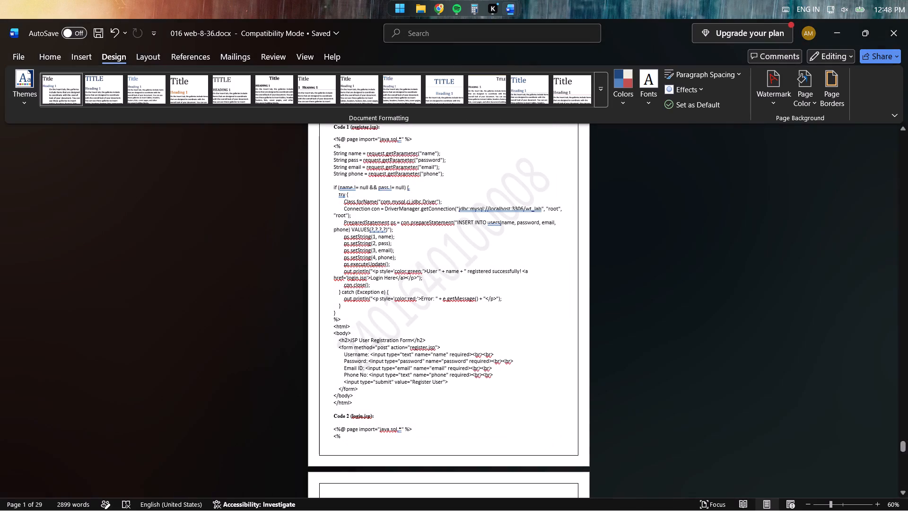
# Save a copy of the document as a PDF named web_tech_water in the DOWNLOADS folder.
pyautogui.click(5, 49)
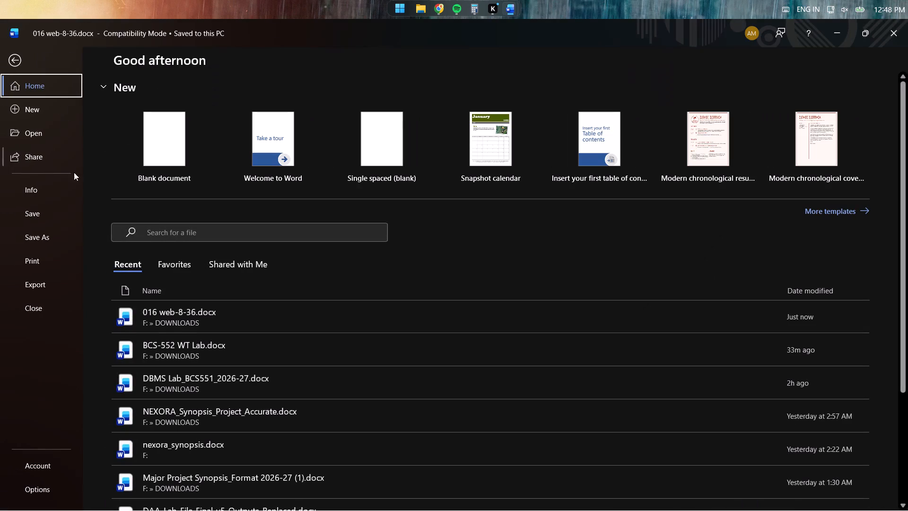
pyautogui.click(63, 230)
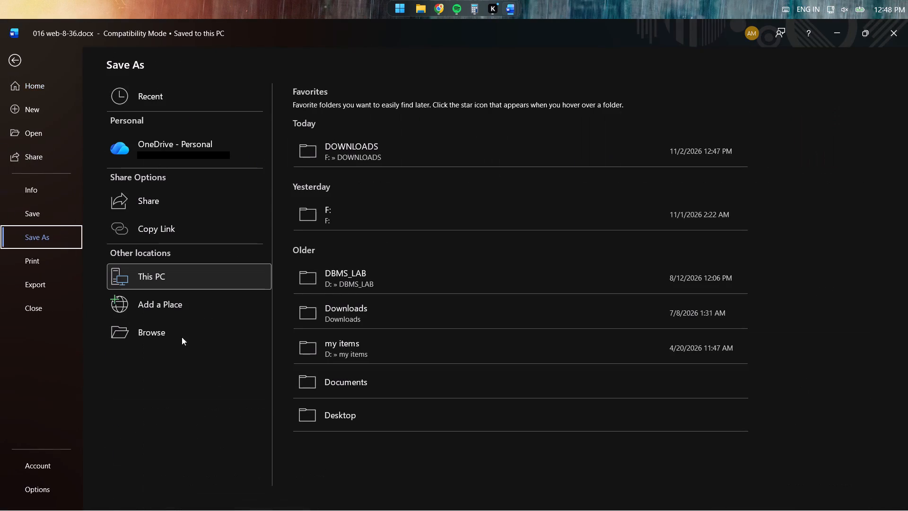
pyautogui.click(201, 341)
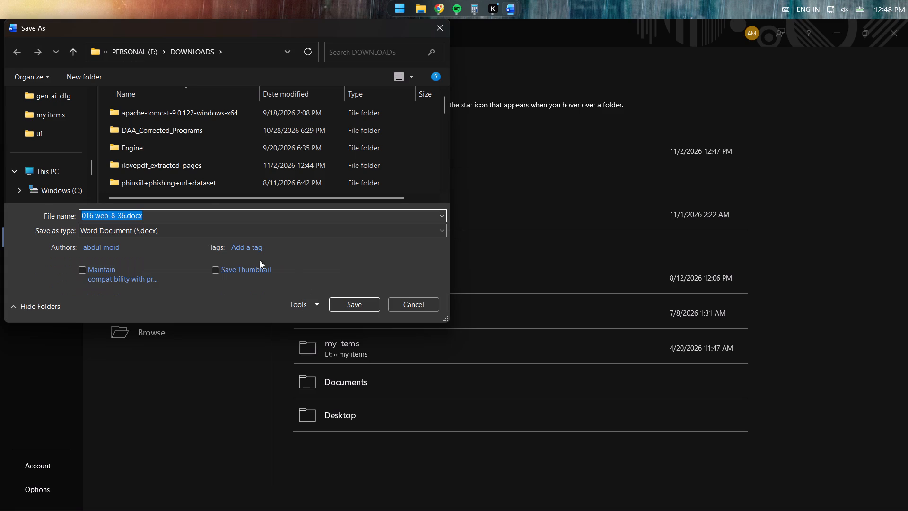
pyautogui.click(257, 231)
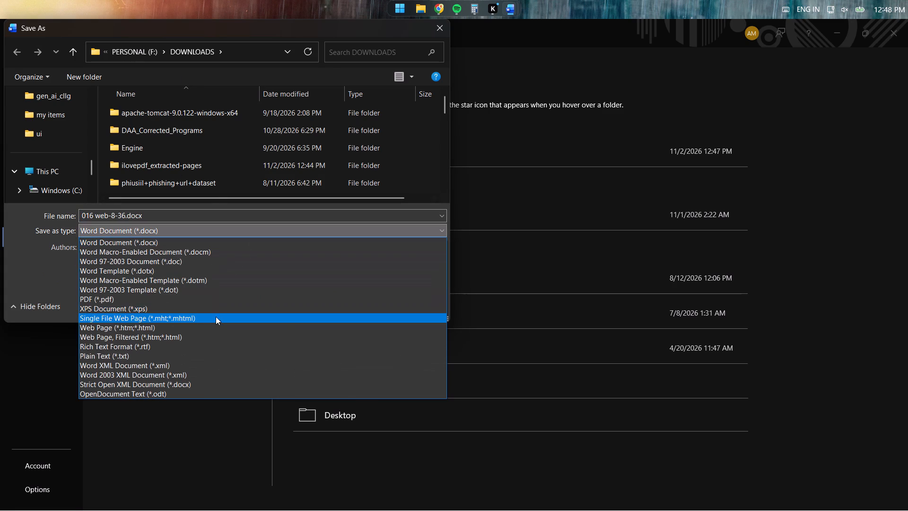
pyautogui.click(217, 300)
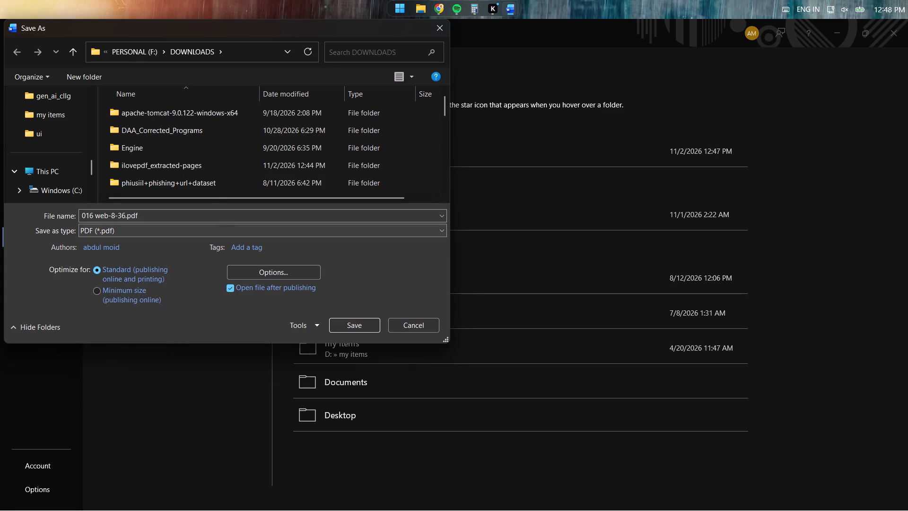
pyautogui.click(225, 218)
pyautogui.press('BackSpace')
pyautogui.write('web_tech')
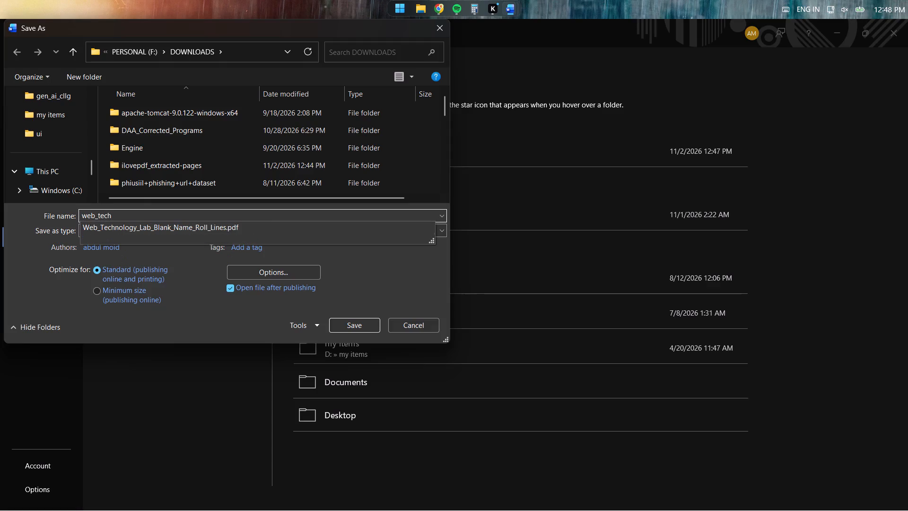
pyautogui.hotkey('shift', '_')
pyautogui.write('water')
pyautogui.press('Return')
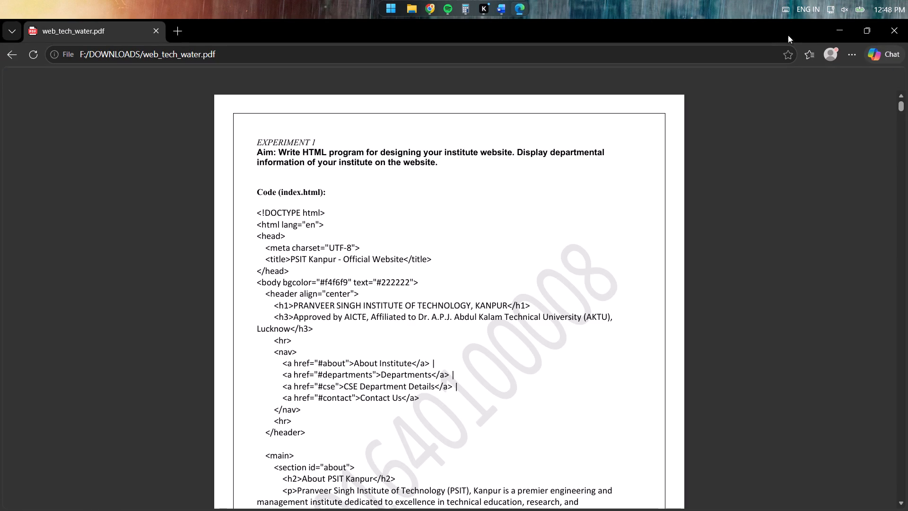
# Switch to the iLovePDF page in Chrome and load 016 web.pdf from the DOWNLOADS folder into the Split PDF tool.
pyautogui.click(835, 28)
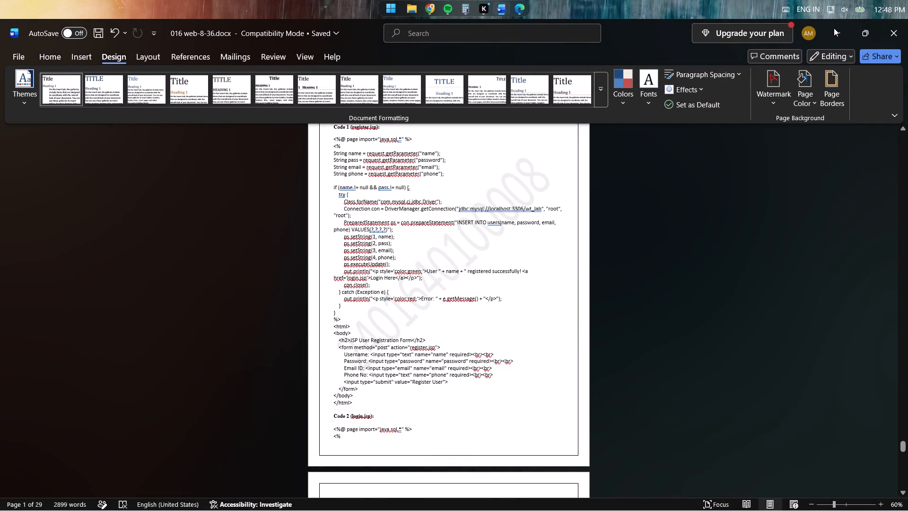
pyautogui.click(834, 28)
pyautogui.click(830, 29)
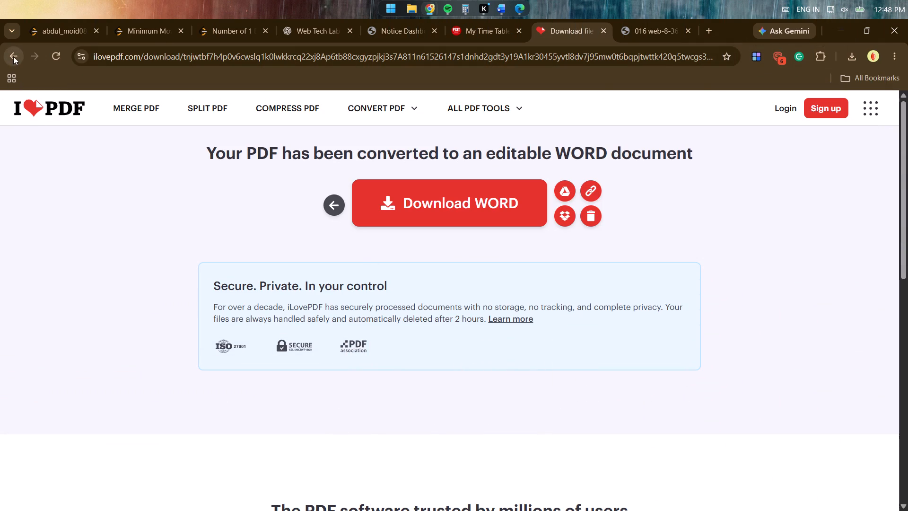
pyautogui.click(211, 111)
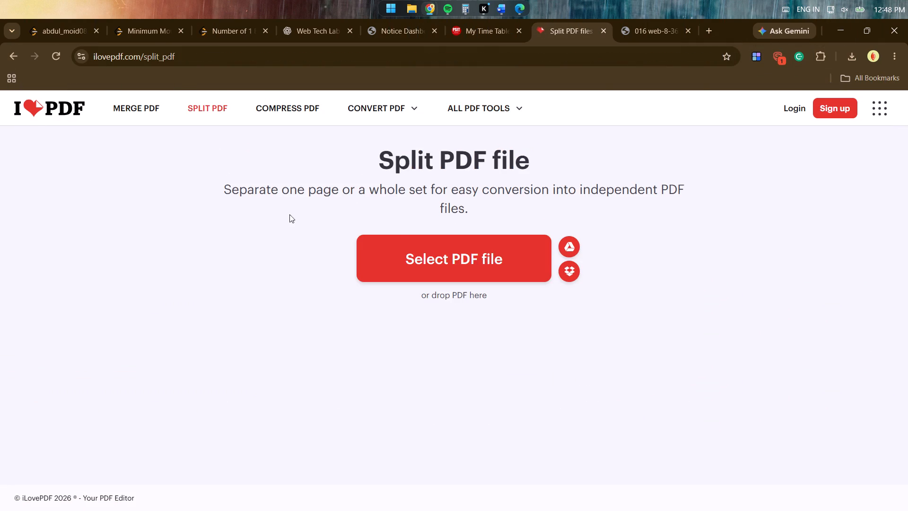
pyautogui.click(446, 244)
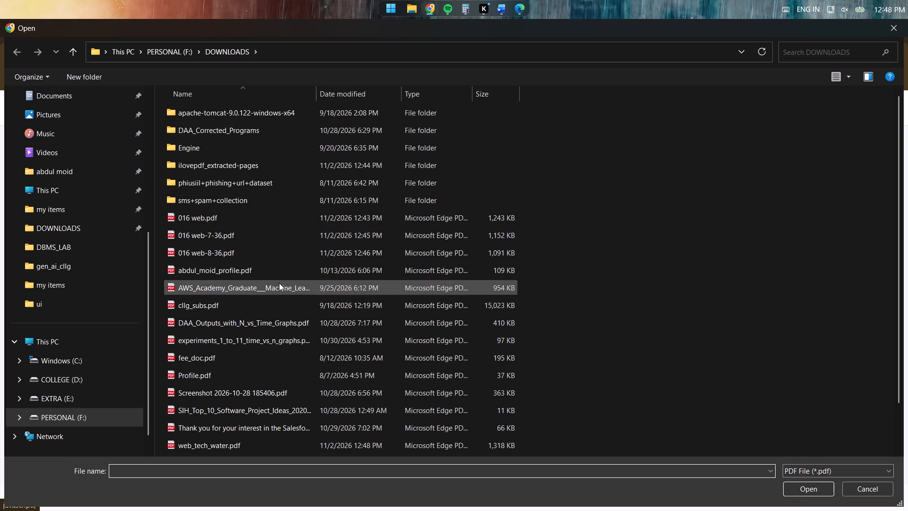
pyautogui.doubleClick(238, 215)
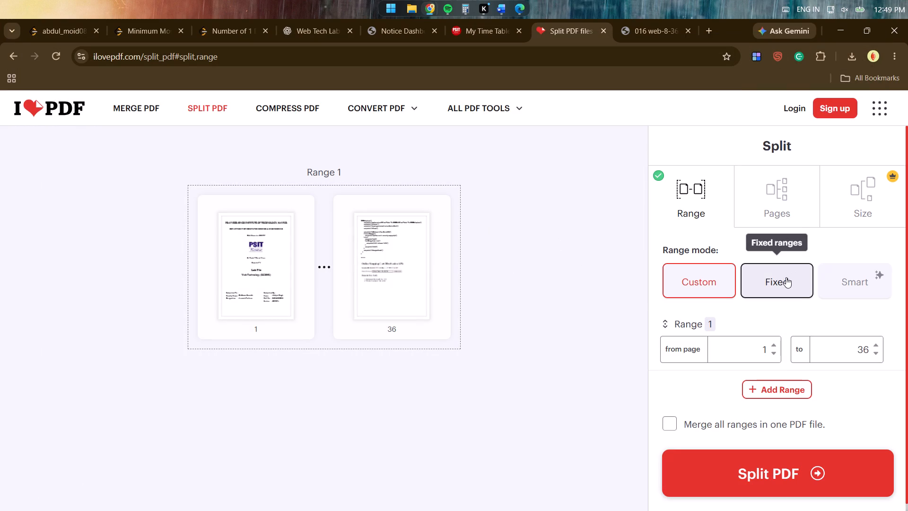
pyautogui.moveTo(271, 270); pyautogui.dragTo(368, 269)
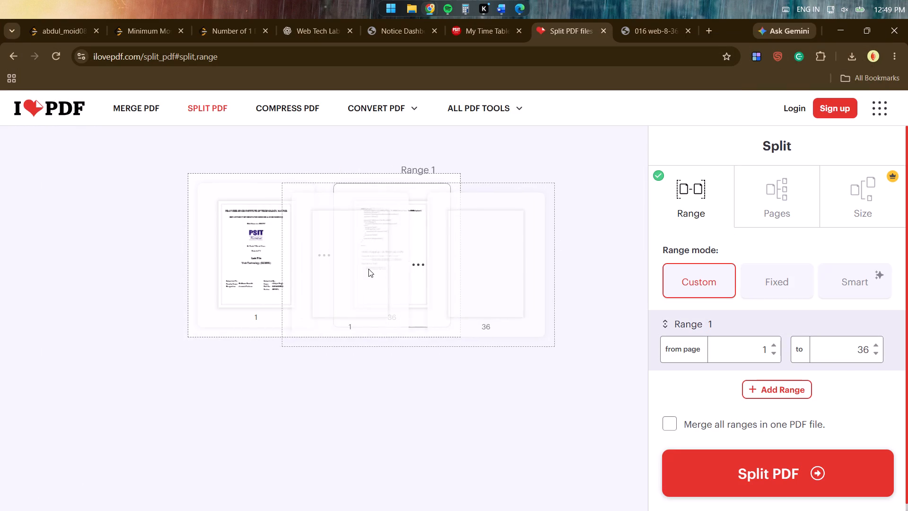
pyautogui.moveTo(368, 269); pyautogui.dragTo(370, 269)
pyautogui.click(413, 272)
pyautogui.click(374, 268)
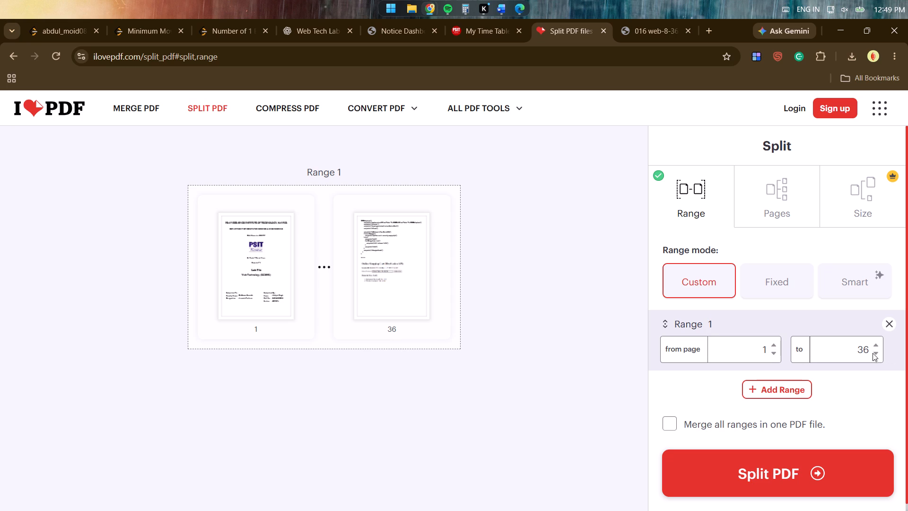
# Set the custom split range for 016 web.pdf to pages 1 to 7.
pyautogui.tripleClick(875, 341)
pyautogui.click(875, 341)
pyautogui.click(877, 345)
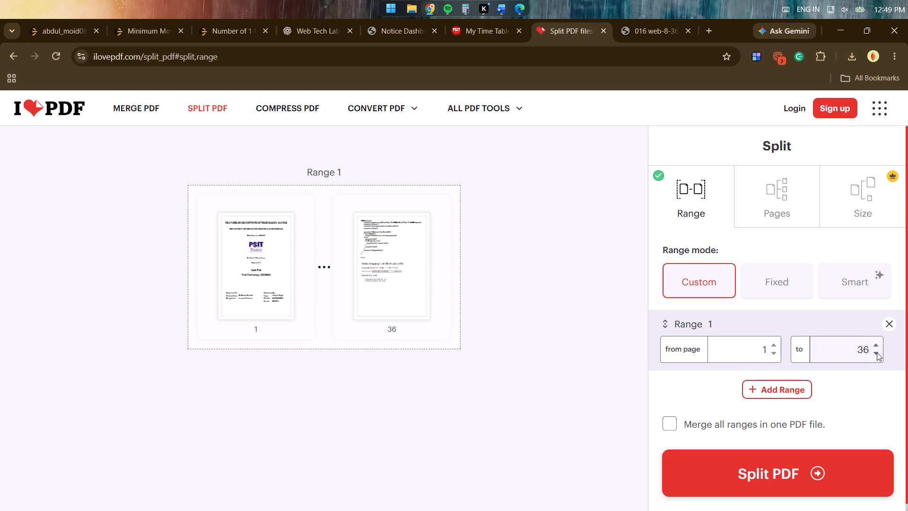
pyautogui.doubleClick(877, 352)
pyautogui.tripleClick(877, 352)
pyautogui.tripleClick(877, 352)
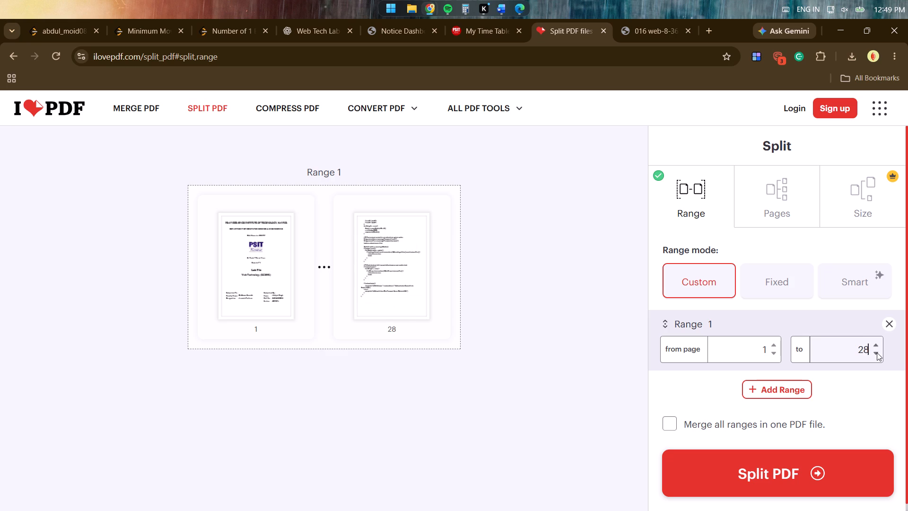
pyautogui.tripleClick(877, 352)
pyautogui.tripleClick(877, 352)
pyautogui.tripleClick(877, 352)
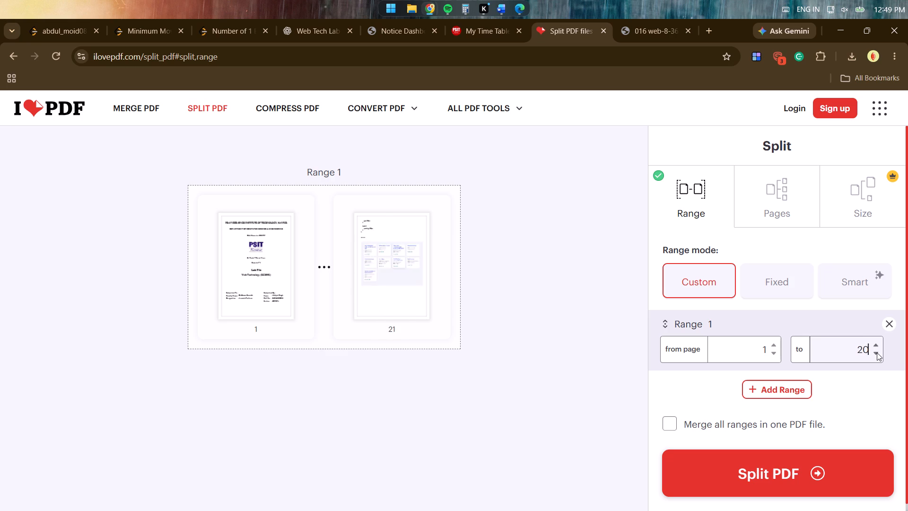
pyautogui.tripleClick(877, 352)
pyautogui.tripleClick(877, 352)
pyautogui.tripleClick(877, 352)
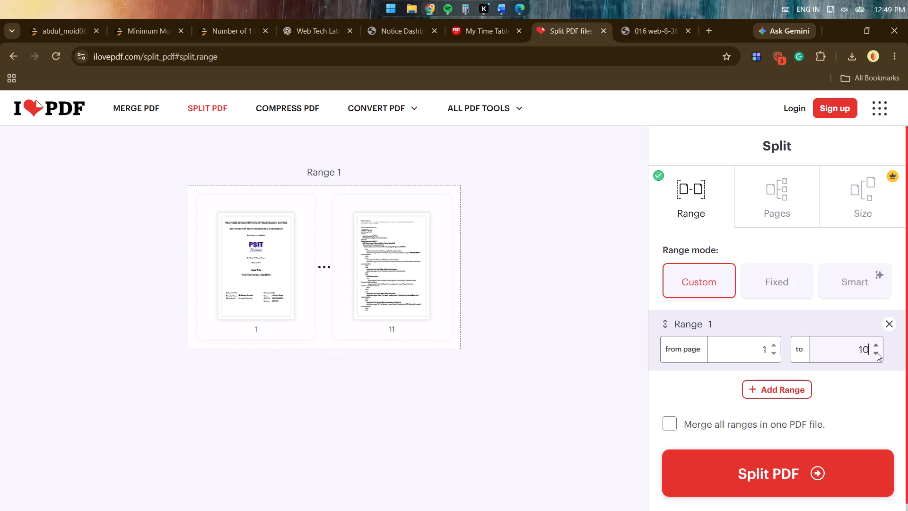
pyautogui.doubleClick(877, 352)
pyautogui.click(877, 352)
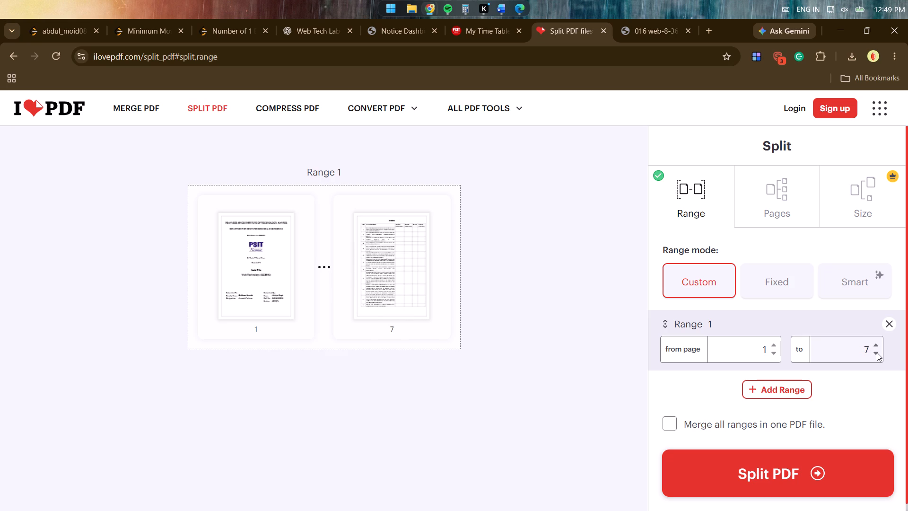
# Split the PDF with the chosen range and download the resulting file.
pyautogui.click(817, 486)
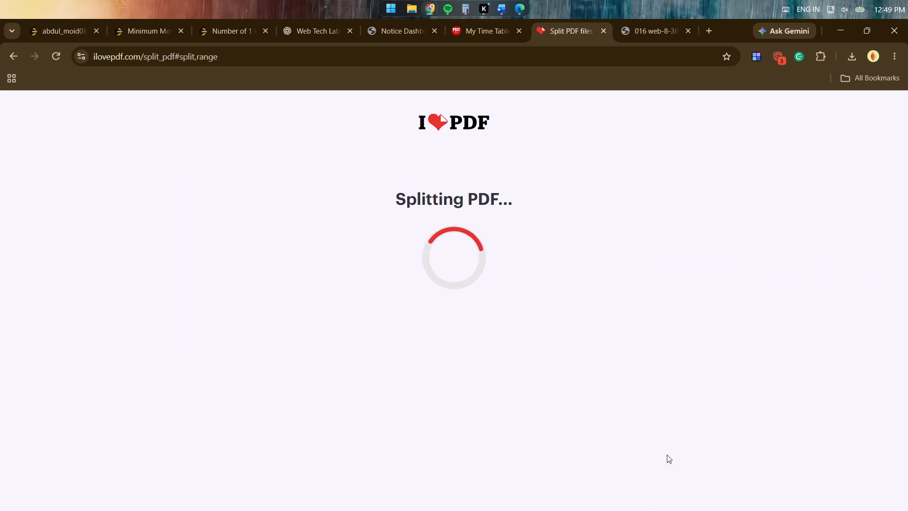
pyautogui.click(449, 206)
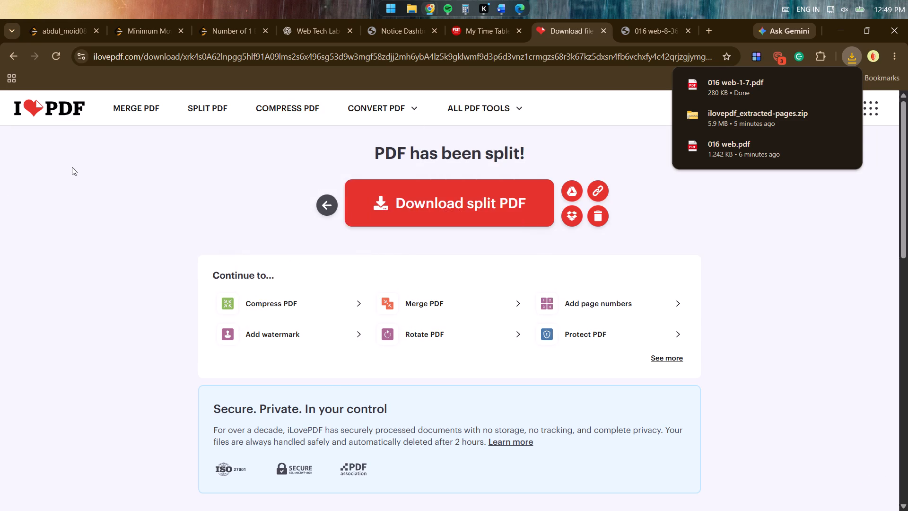
# Load 016 web-1-7.pdf followed by web_tech_water.pdf from the DOWNLOADS folder into the Merge PDF tool.
pyautogui.click(494, 107)
pyautogui.click(80, 182)
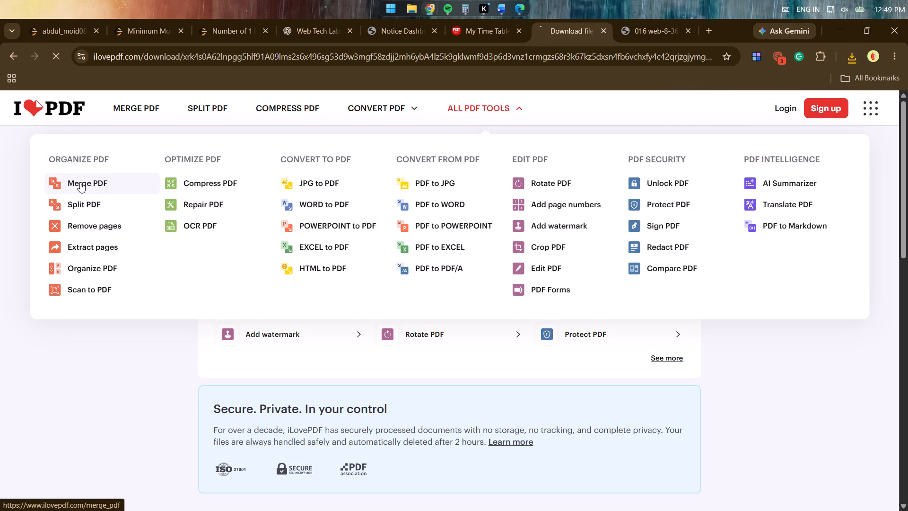
pyautogui.click(457, 241)
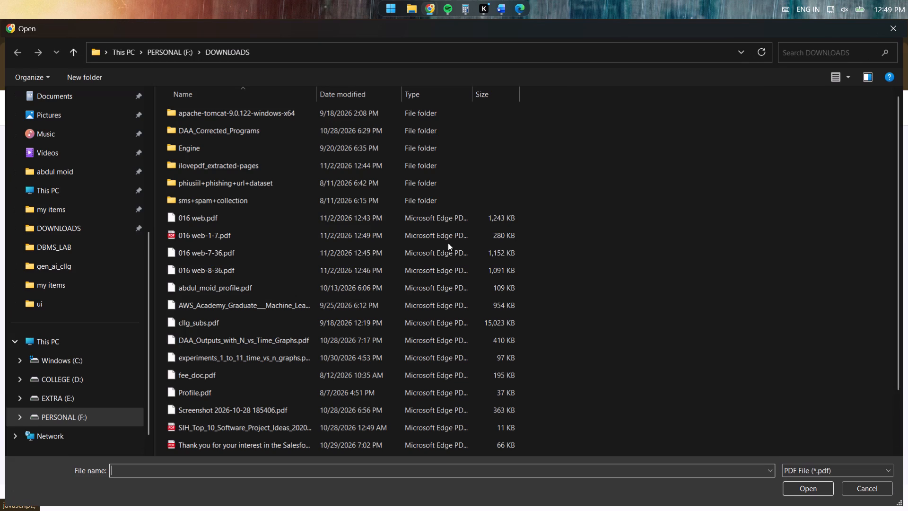
pyautogui.doubleClick(286, 231)
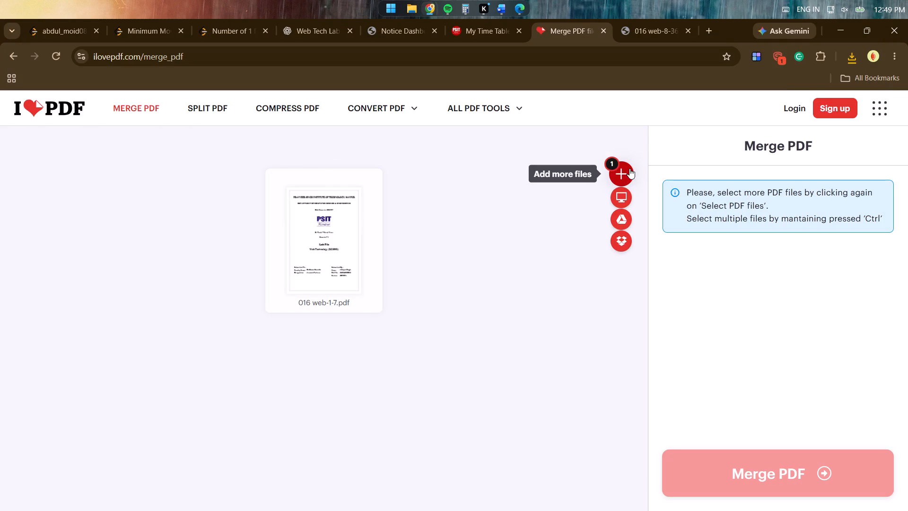
pyautogui.click(627, 169)
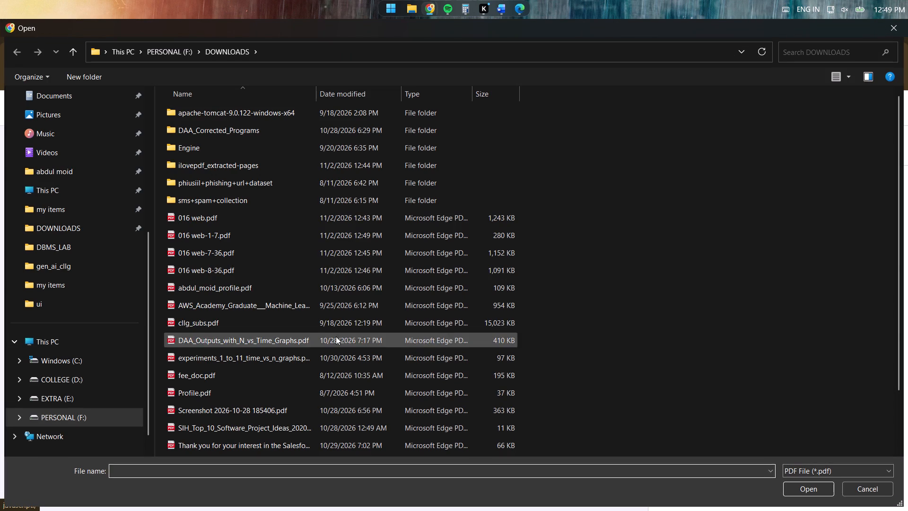
pyautogui.scroll(-2, 326, 311)
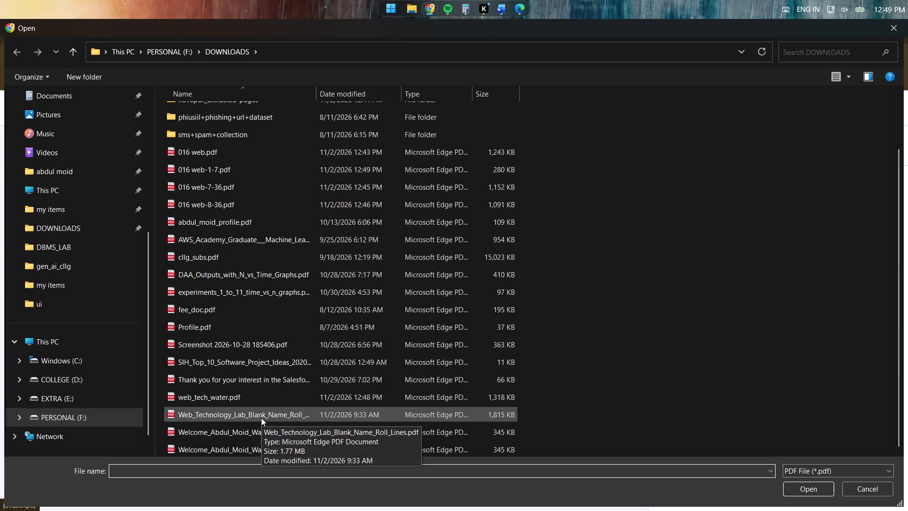
pyautogui.doubleClick(271, 392)
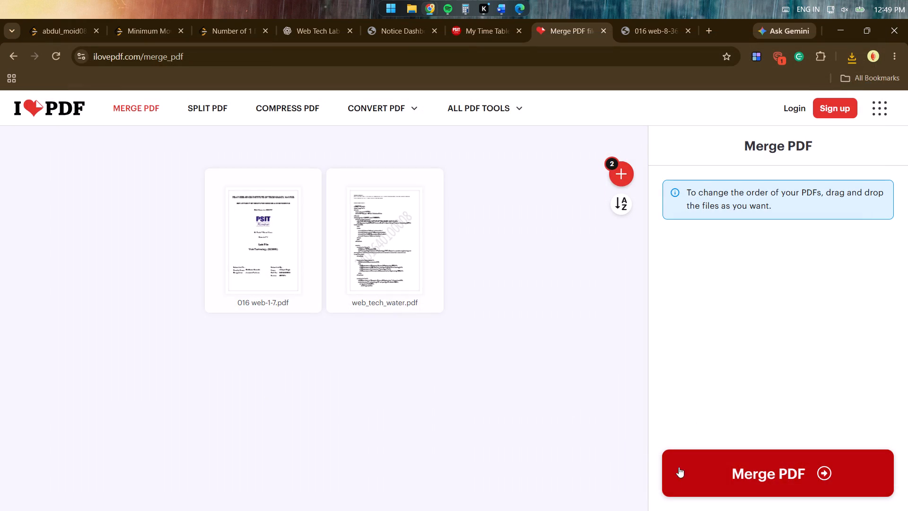
# Merge the two PDFs and download the merged file.
pyautogui.click(692, 487)
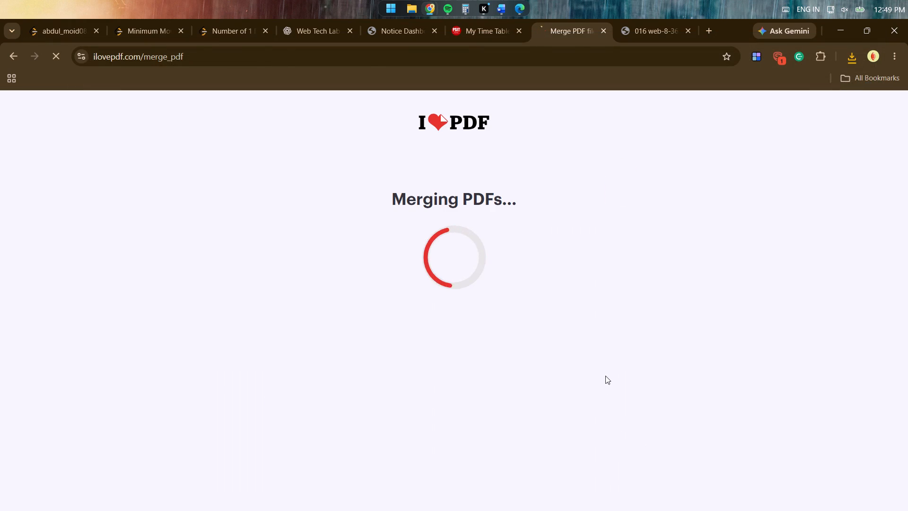
pyautogui.click(481, 190)
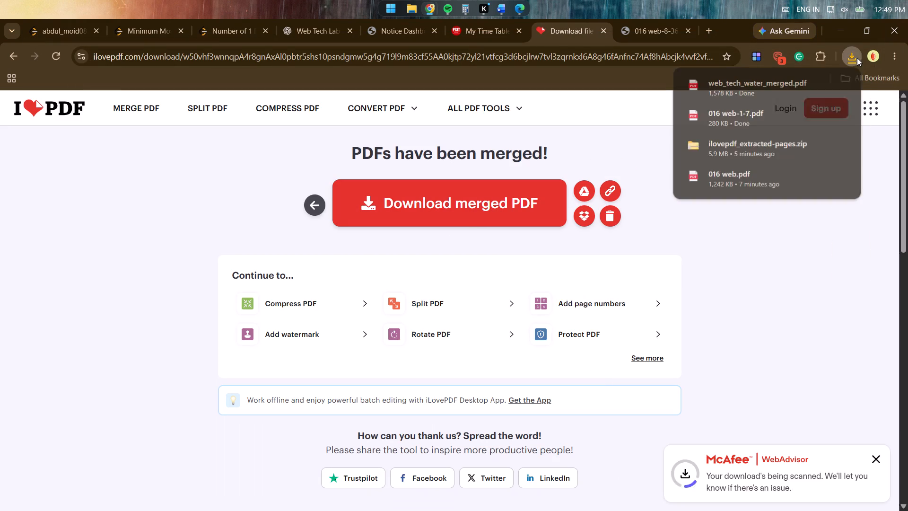
# Open web_tech_water_merged.pdf and look through the front pages and first experiment pages to check page order and watermark.
pyautogui.click(841, 79)
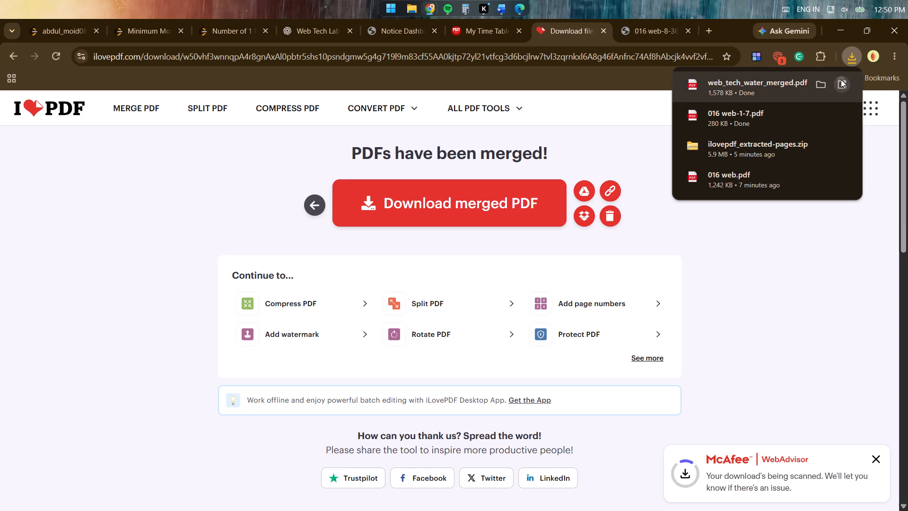
pyautogui.scroll(-11, 397, 314)
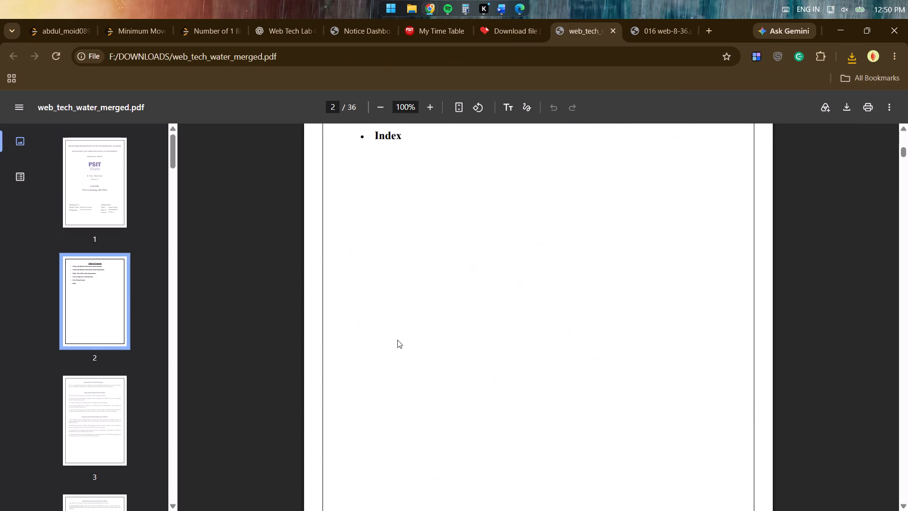
pyautogui.scroll(-14, 397, 340)
pyautogui.scroll(-15, 408, 343)
pyautogui.scroll(-9, 411, 343)
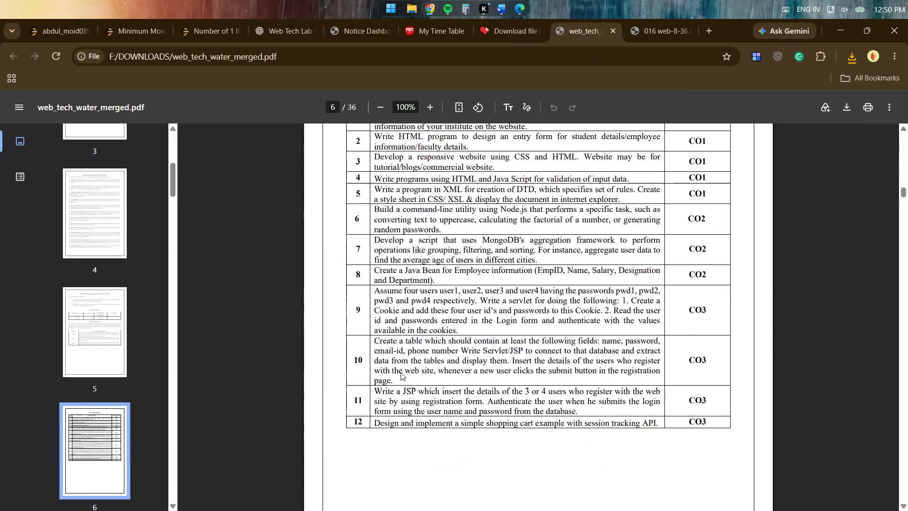
pyautogui.scroll(-13, 403, 361)
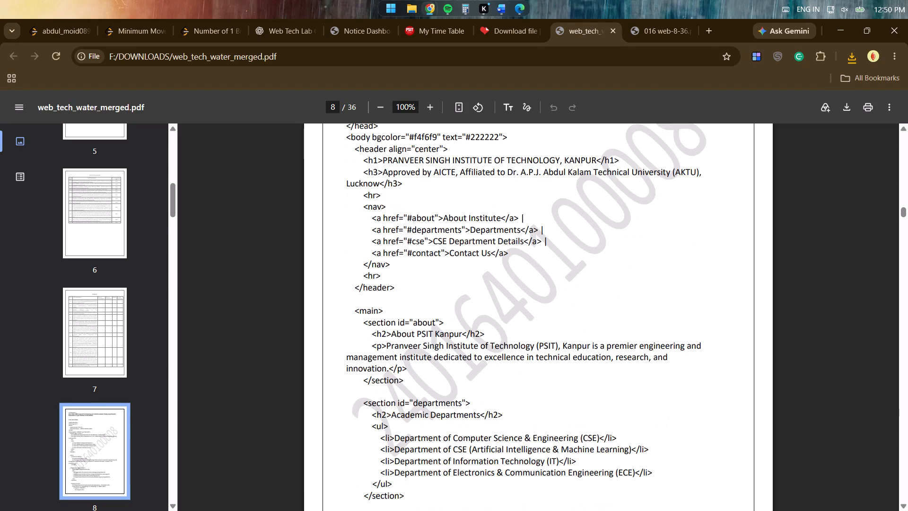
pyautogui.scroll(-13, 405, 356)
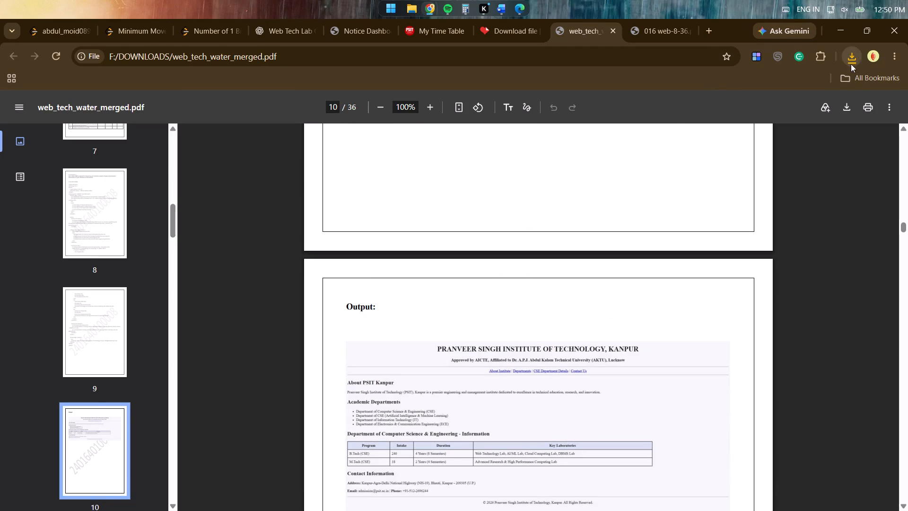
# Show the downloaded web_tech_water_merged.pdf in its DOWNLOADS folder.
pyautogui.click(854, 62)
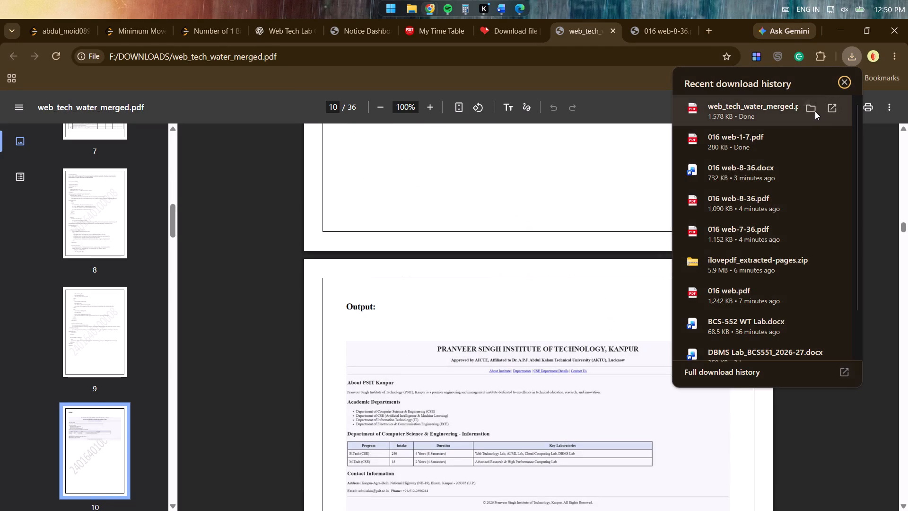
pyautogui.click(812, 112)
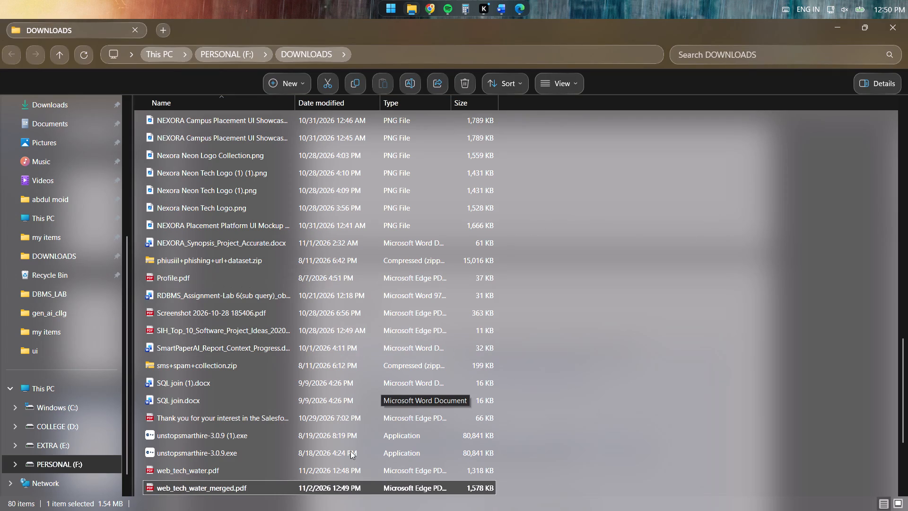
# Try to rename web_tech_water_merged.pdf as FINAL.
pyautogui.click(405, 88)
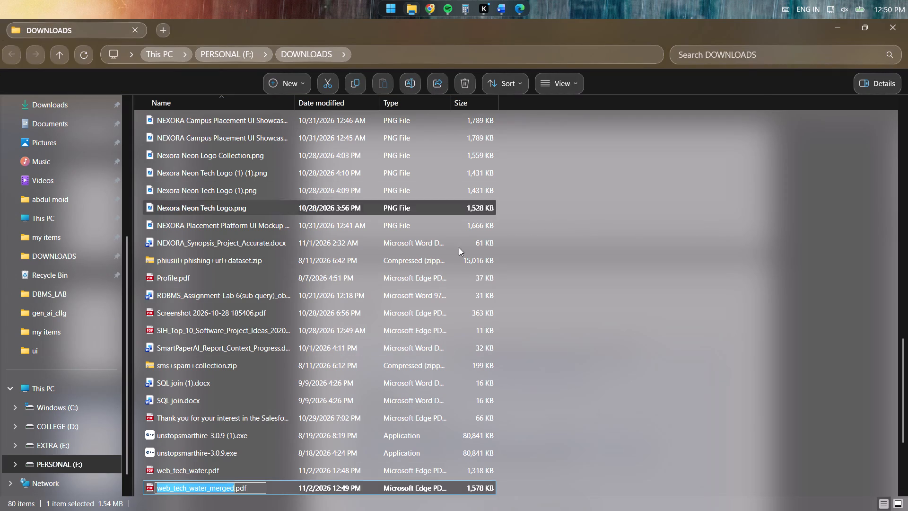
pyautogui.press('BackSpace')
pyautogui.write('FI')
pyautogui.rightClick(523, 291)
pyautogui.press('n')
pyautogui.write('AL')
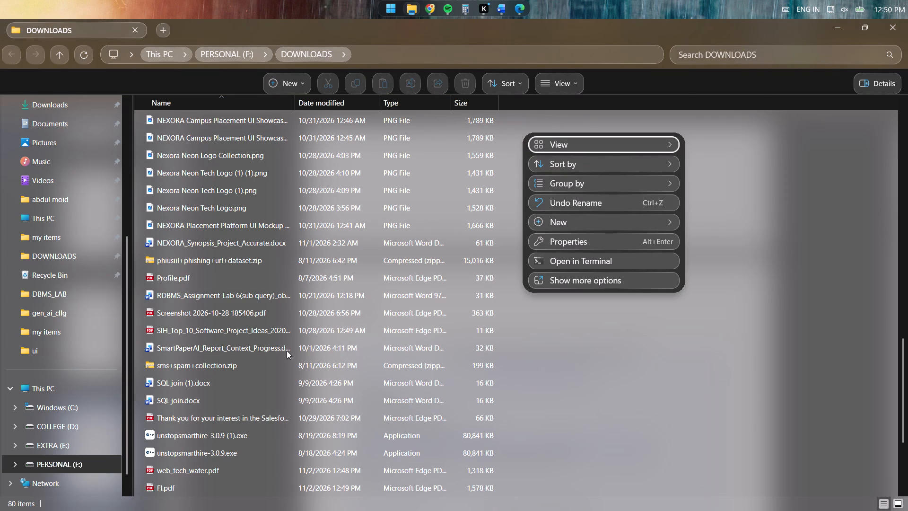
# Rename FI.pdf in the DOWNLOADS folder as FINAL_WEBTECH, keeping the .pdf extension.
pyautogui.click(212, 488)
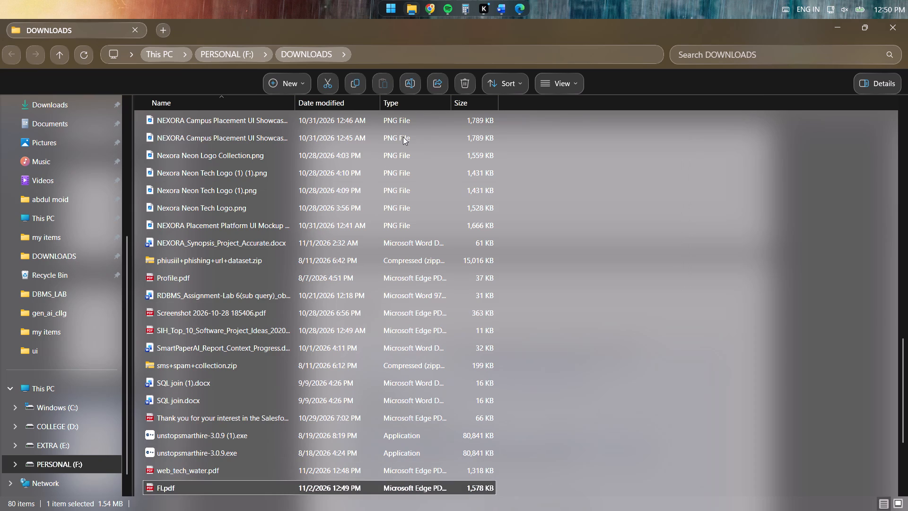
pyautogui.click(409, 82)
pyautogui.press('BackSpace')
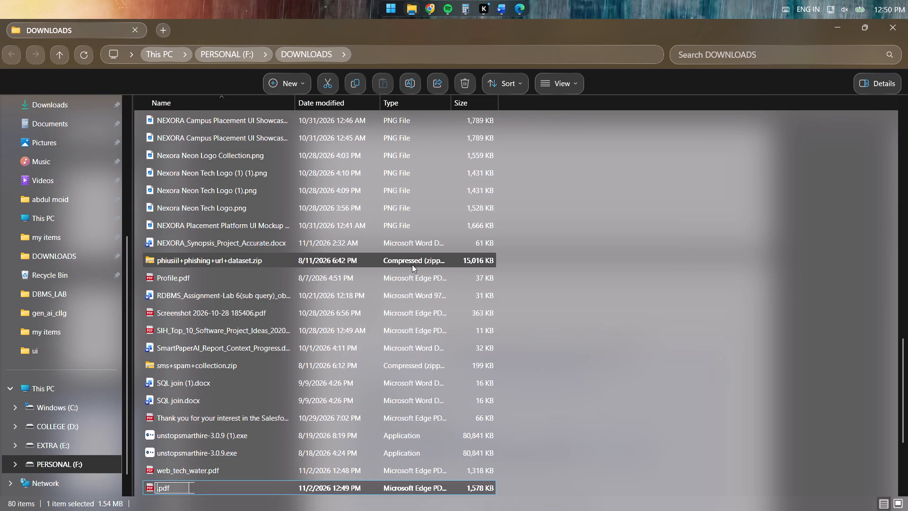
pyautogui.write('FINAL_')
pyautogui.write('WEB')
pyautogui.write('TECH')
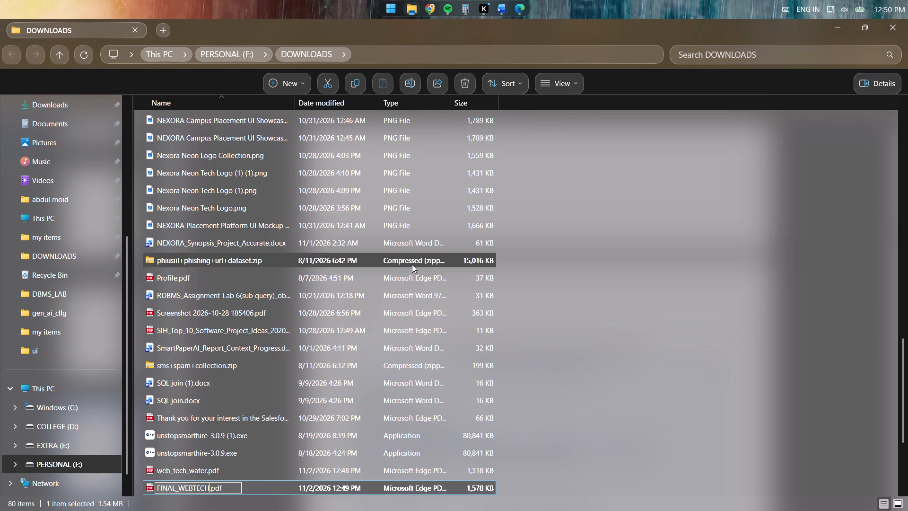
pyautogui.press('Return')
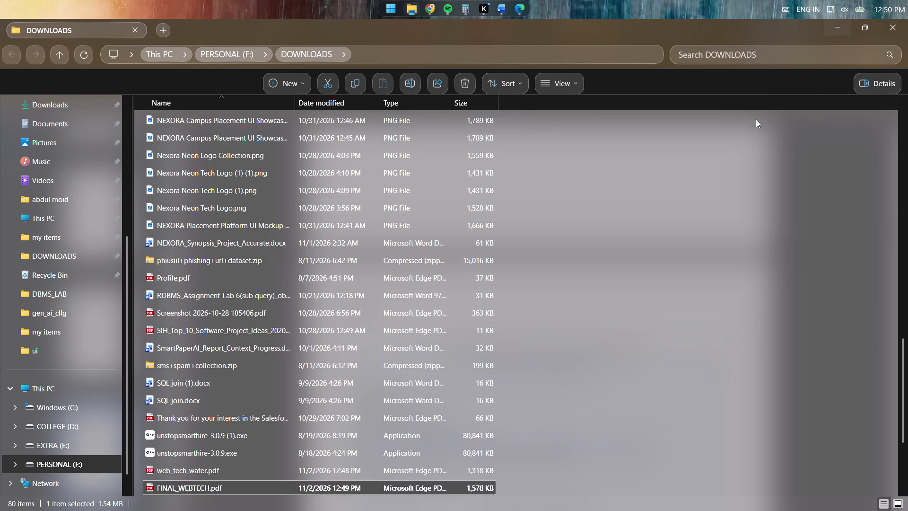
pyautogui.click(582, 251)
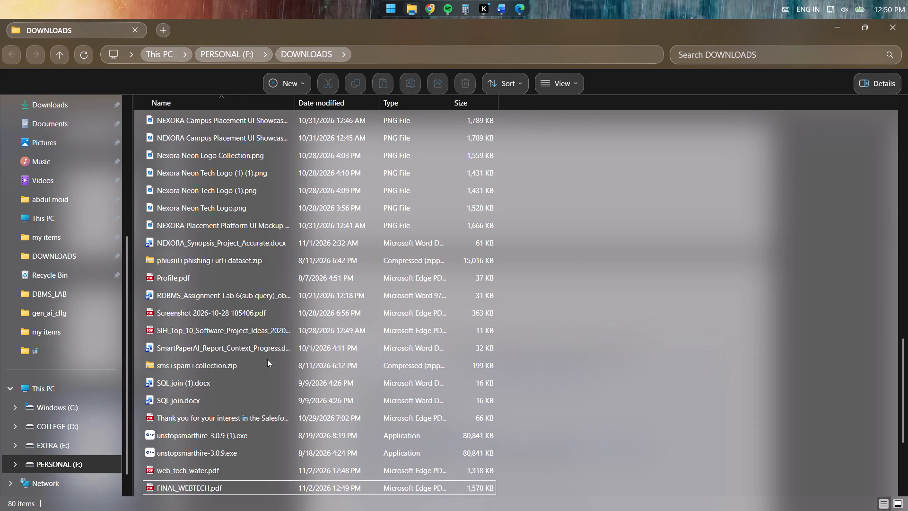
# Permanently delete the Web_Technology_Lab_Blank_Name_Roll PDF and the two Welcome PDFs listed below FINAL_WEBTECH.pdf.
pyautogui.scroll(1, 261, 380)
pyautogui.scroll(-4, 272, 396)
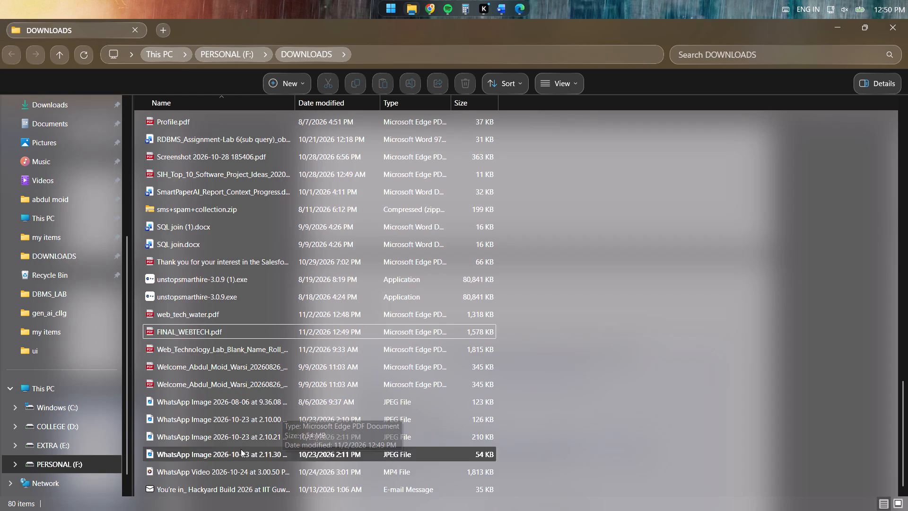
pyautogui.scroll(-7, 267, 389)
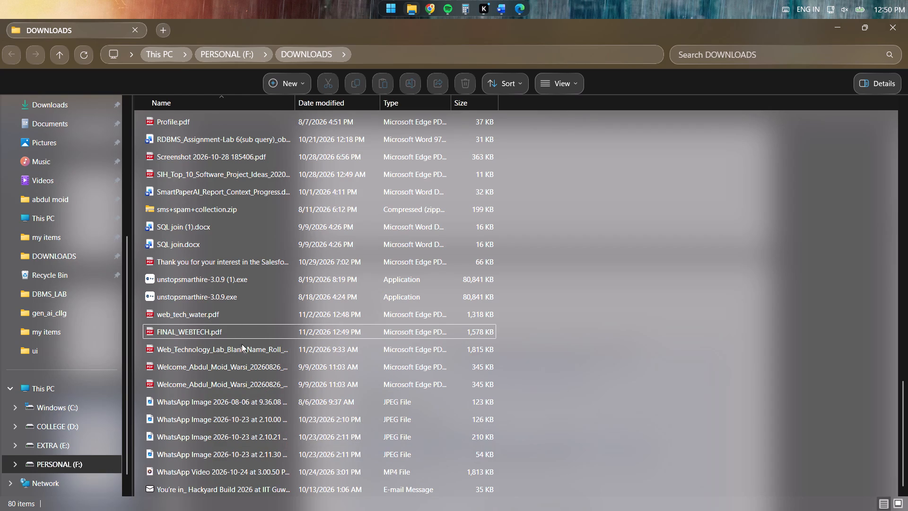
pyautogui.click(568, 362)
pyautogui.moveTo(523, 339); pyautogui.dragTo(480, 370)
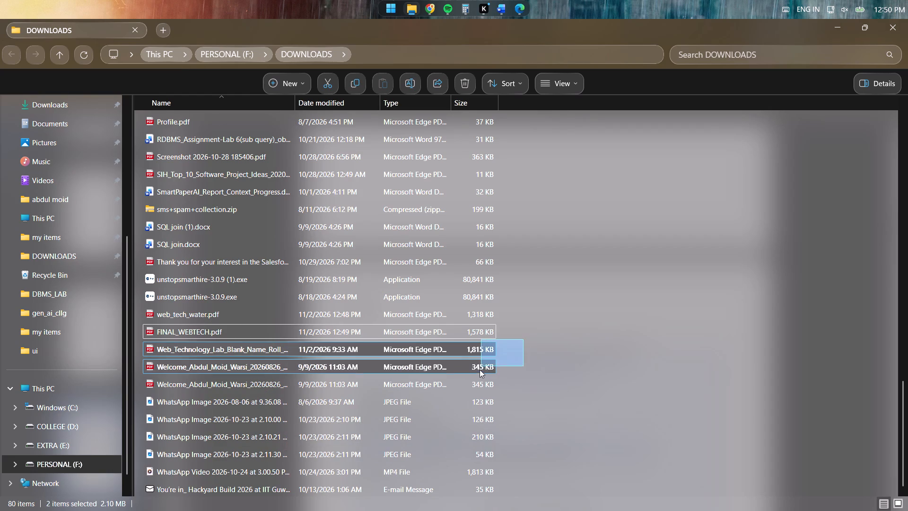
pyautogui.moveTo(480, 370); pyautogui.dragTo(474, 393)
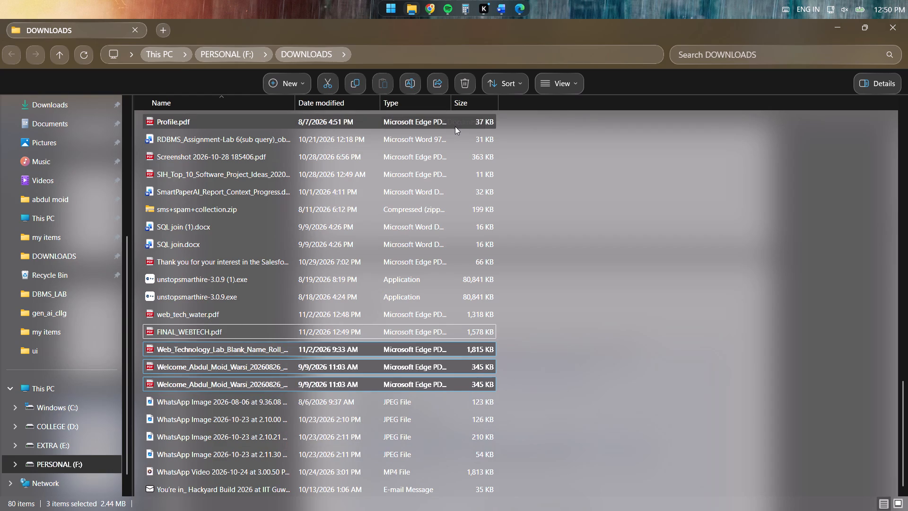
pyautogui.hotkey('shift', 'Delete')
pyautogui.press('Return')
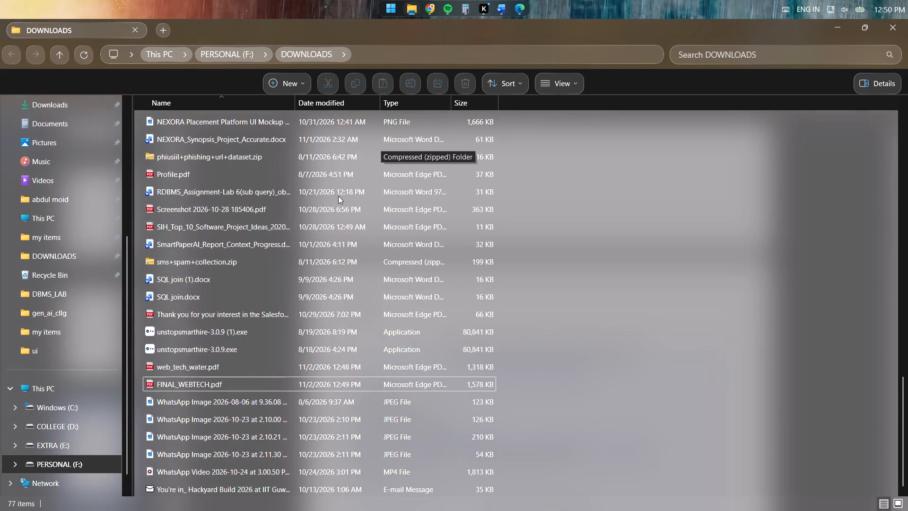
# Permanently delete the intermediate file web_tech_water.pdf.
pyautogui.click(265, 366)
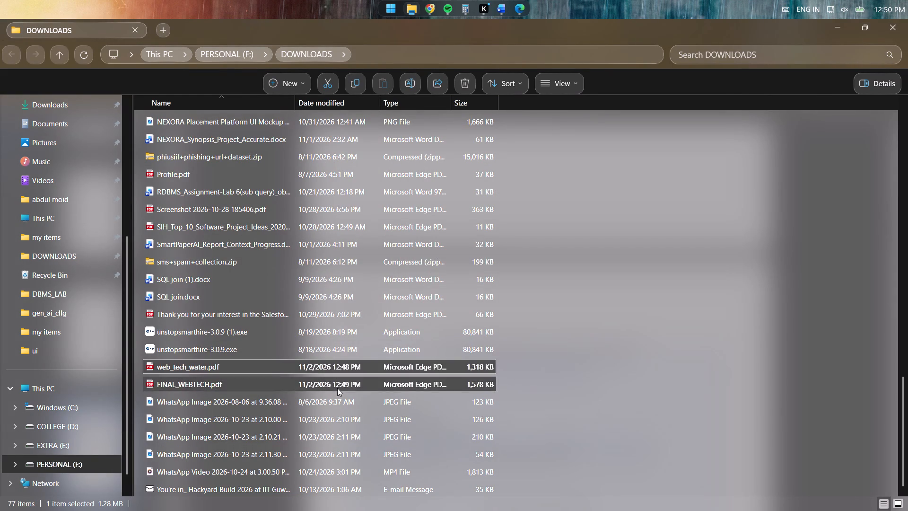
pyautogui.hotkey('shift', 'Delete')
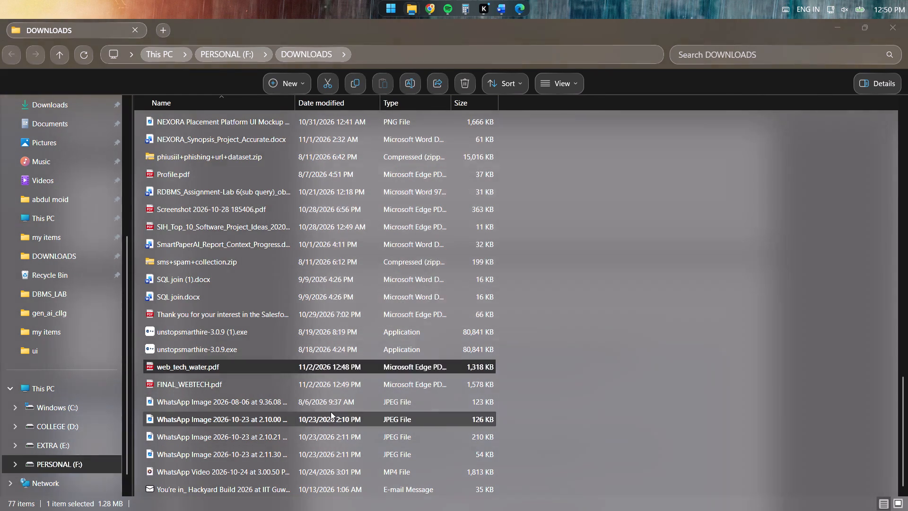
pyautogui.press('Return')
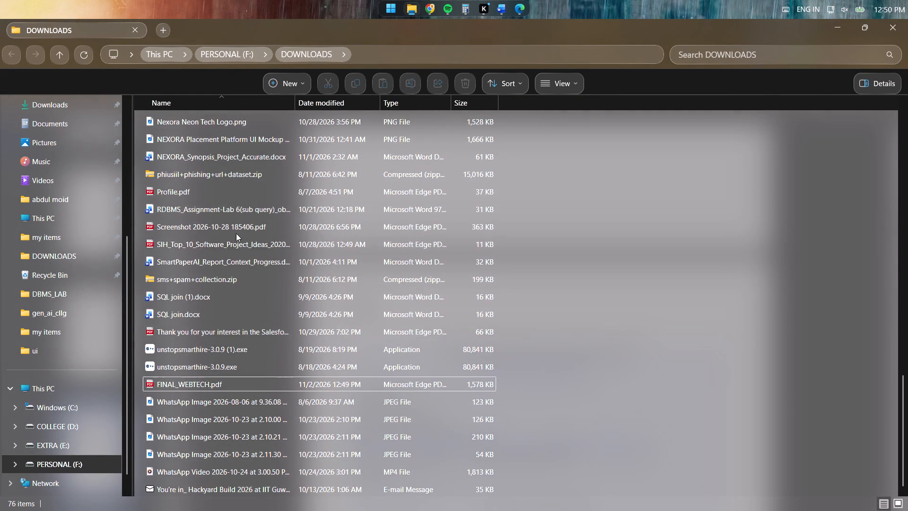
# Delete the five intermediate 016 web files: 016 web.pdf, 016 web-1-7.pdf, 016 web-7-36.pdf, 016 web-8-36.docx and 016 web-8-36.pdf.
pyautogui.scroll(12, 236, 233)
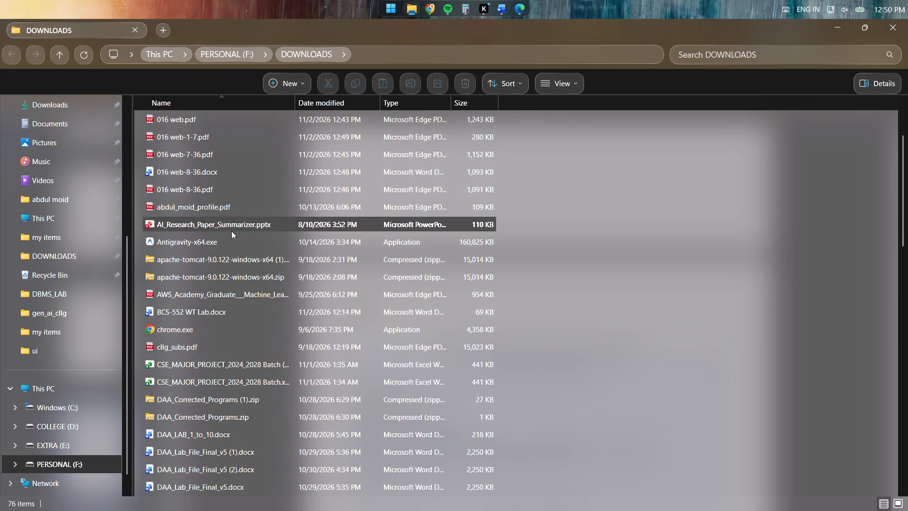
pyautogui.scroll(2, 518, 260)
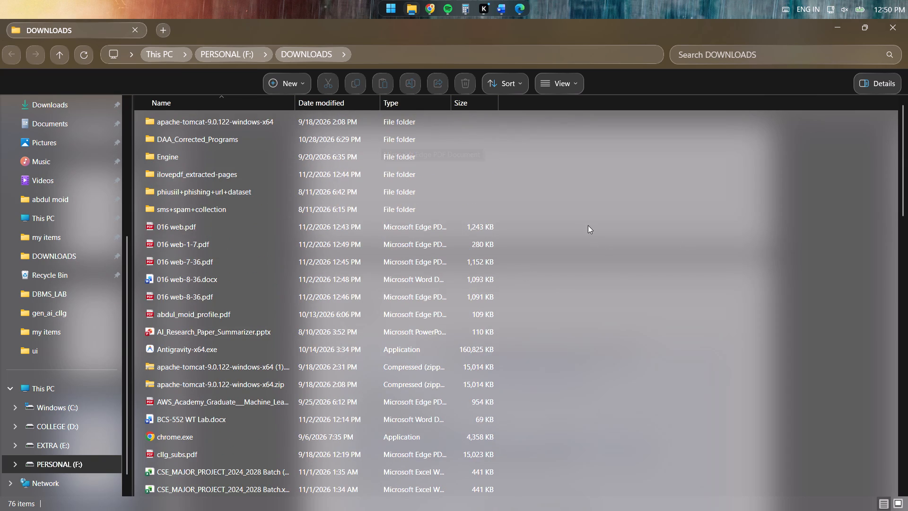
pyautogui.moveTo(585, 224); pyautogui.dragTo(425, 300)
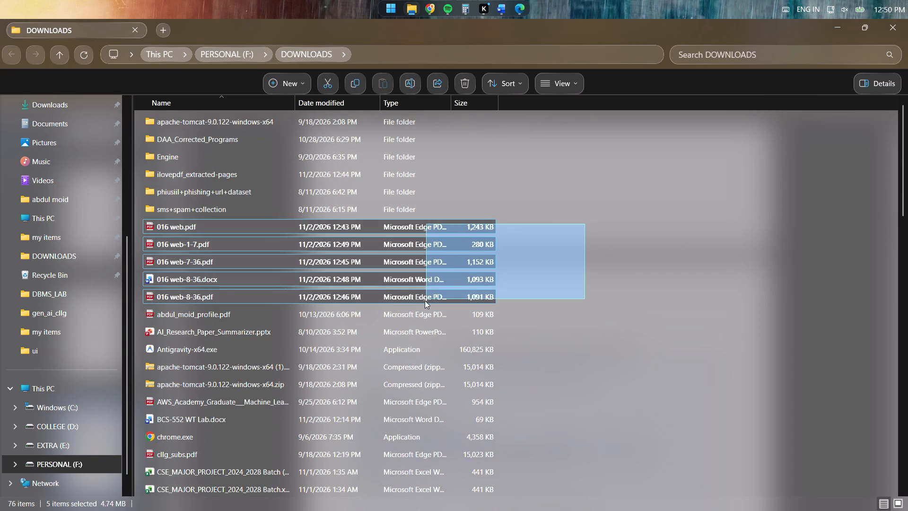
pyautogui.moveTo(425, 300); pyautogui.dragTo(421, 304)
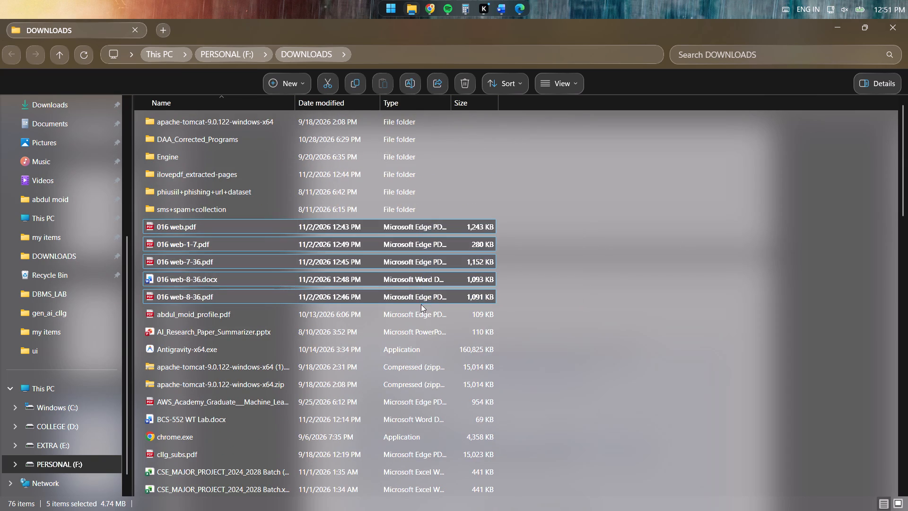
pyautogui.press('Return')
pyautogui.press('Delete')
pyautogui.press('Return')
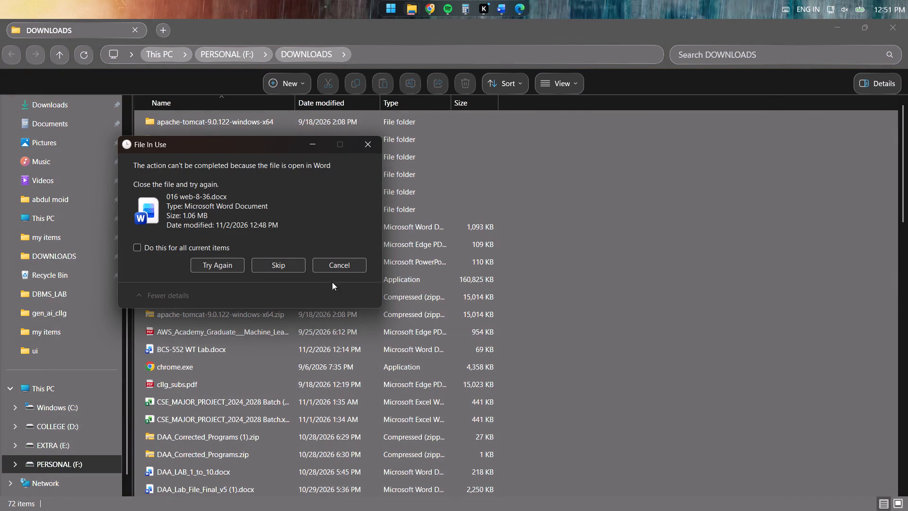
# Close the open windows of web_tech_water.pdf and 016 web-8-36.docx, and try to close BCS-552 WT Lab.docx.
pyautogui.click(215, 269)
pyautogui.press('super+Tab')
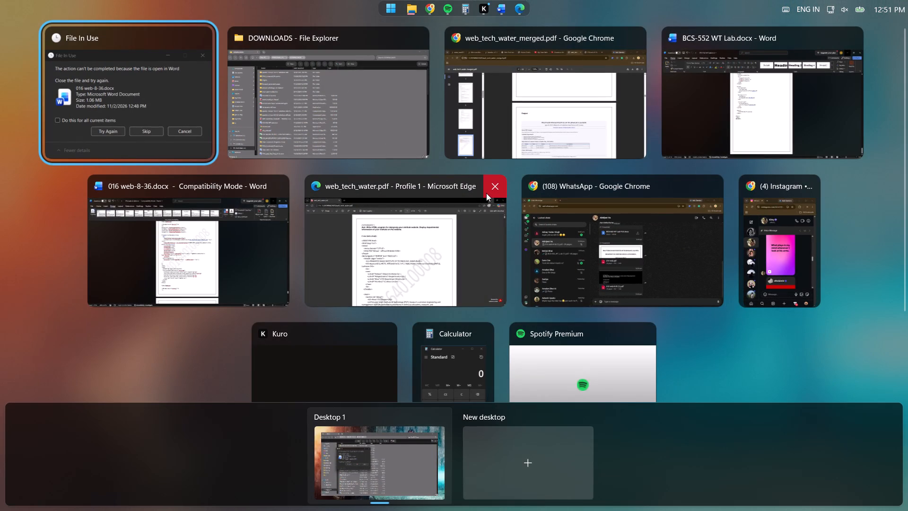
pyautogui.click(486, 193)
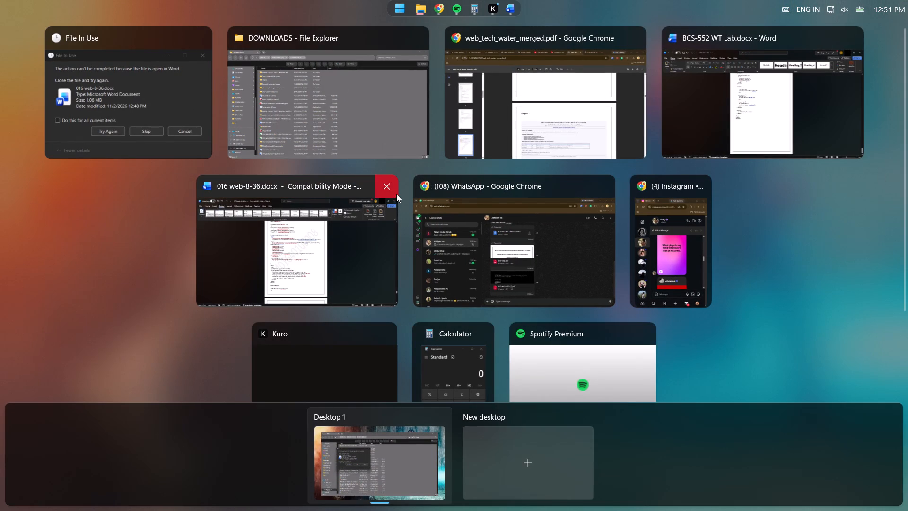
pyautogui.click(385, 185)
pyautogui.click(857, 37)
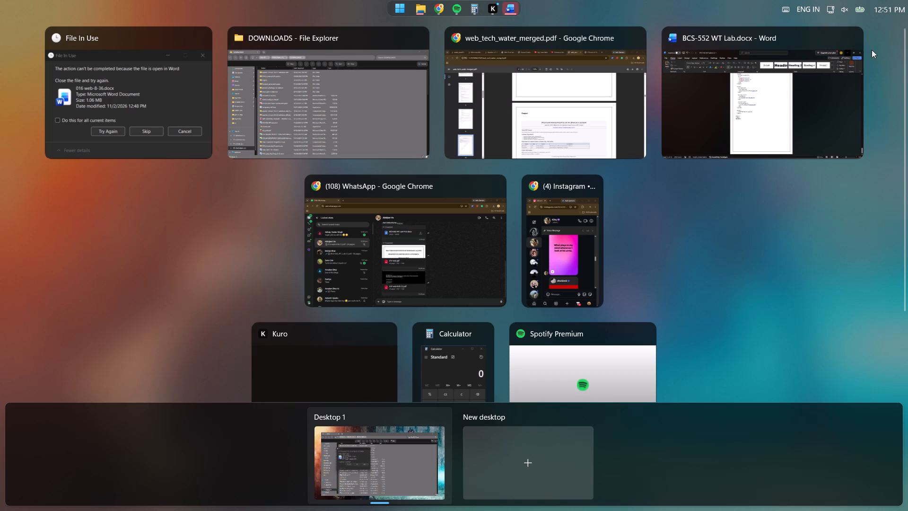
pyautogui.click(846, 33)
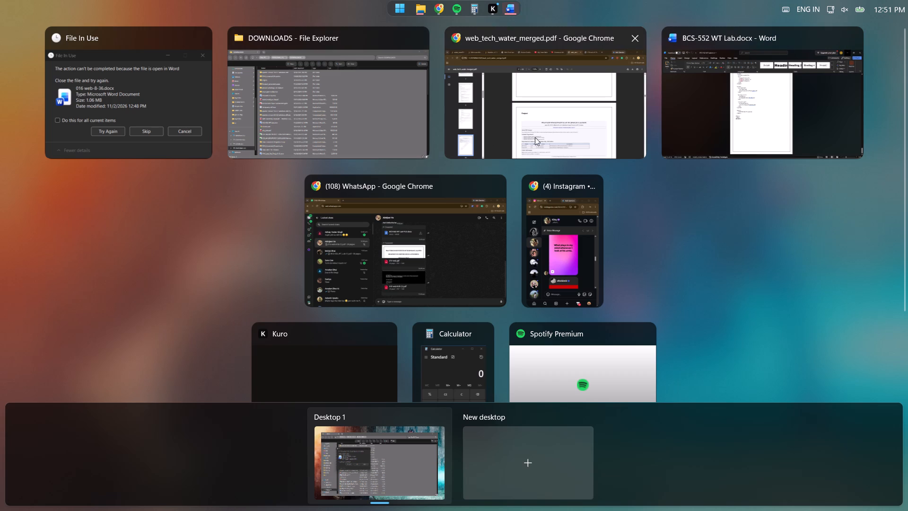
# Return to the pending file deletion and retry deleting 016 web-8-36.docx from the DOWNLOADS folder.
pyautogui.click(333, 103)
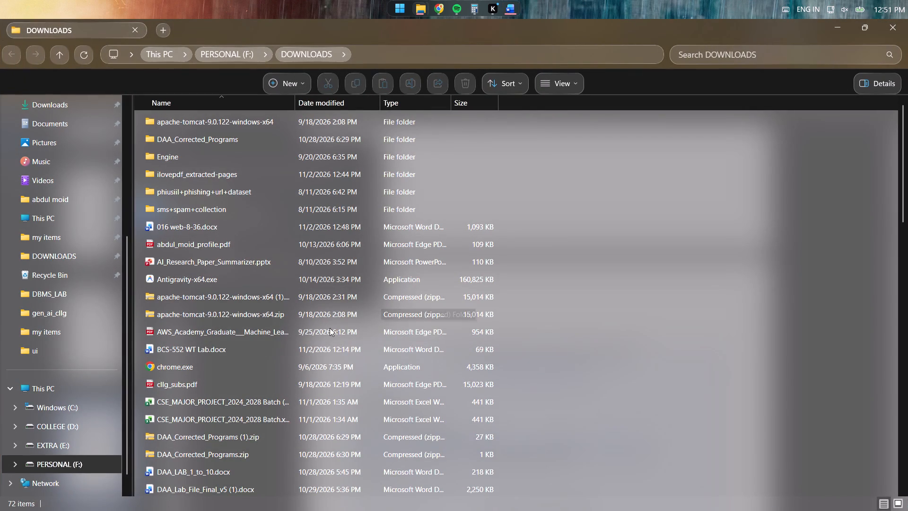
pyautogui.press('super+Tab')
pyautogui.click(377, 144)
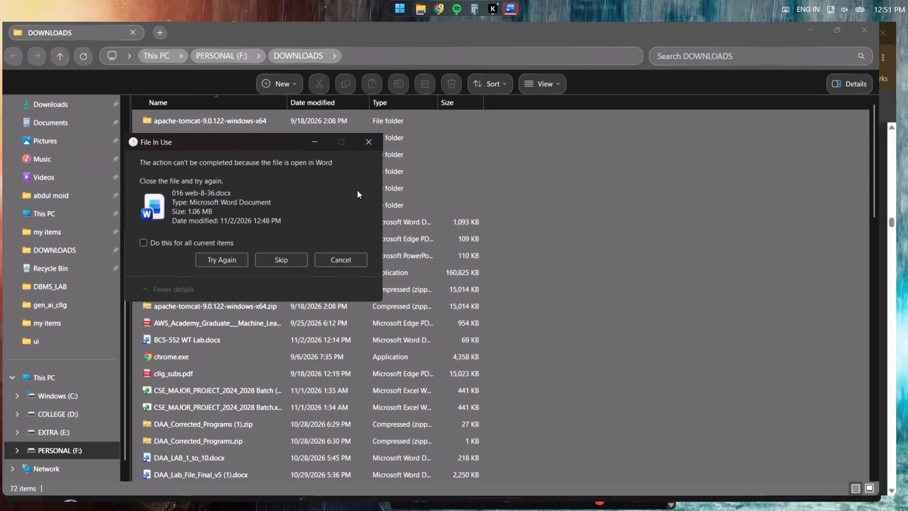
pyautogui.click(231, 262)
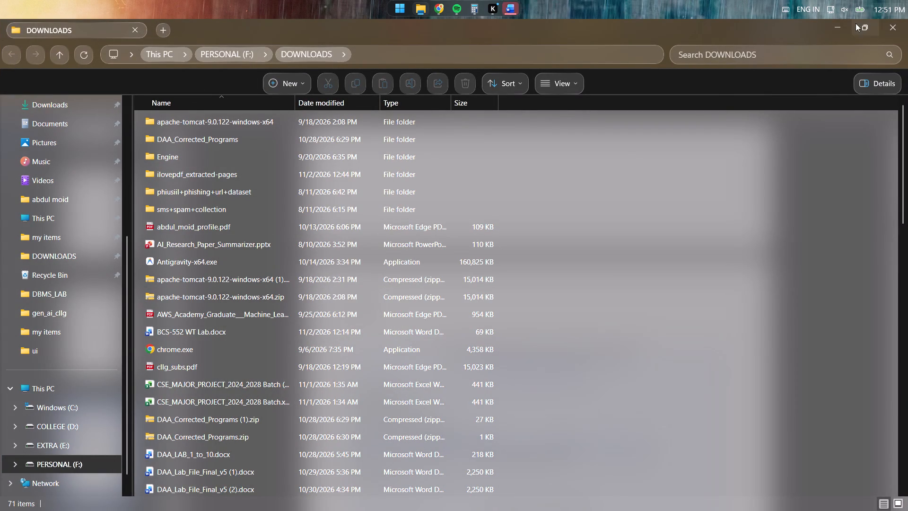
# Switch to the Chrome window showing web_tech_water_merged.pdf.
pyautogui.hotkey('alt', 'Tab')
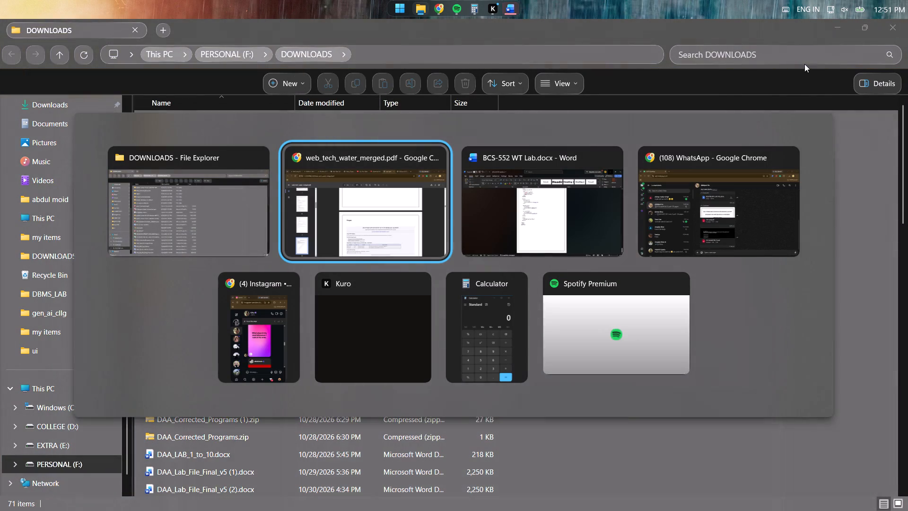
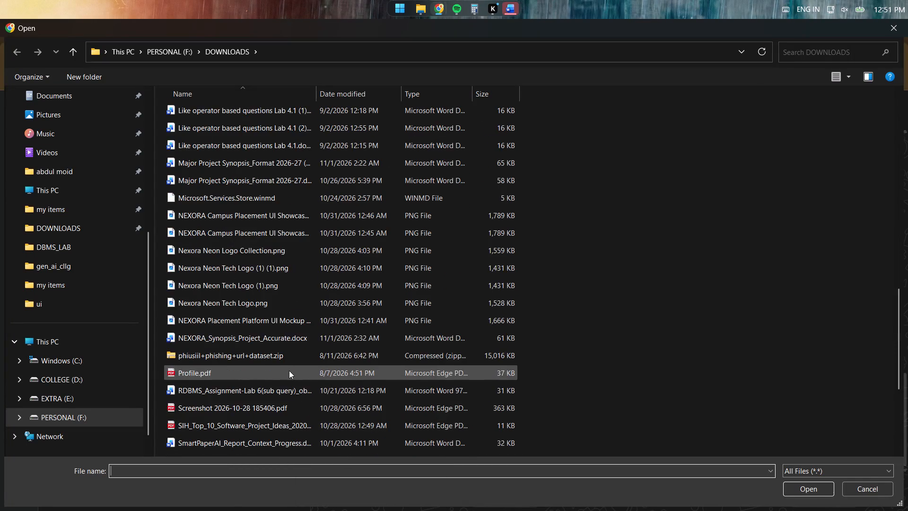
# Choose FINAL_WEBTECH.pdf in the DOWNLOADS folder and open it.
pyautogui.keyDown('alt'); pyautogui.scroll(4, 289, 365); pyautogui.keyUp('alt')
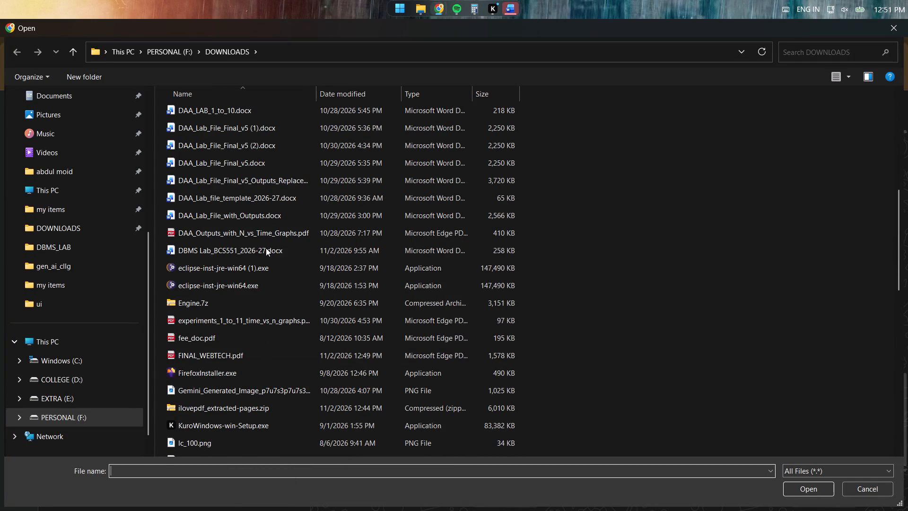
pyautogui.keyDown('alt'); pyautogui.click(262, 352); pyautogui.keyUp('alt')
pyautogui.keyDown('alt'); pyautogui.click(264, 356); pyautogui.keyUp('alt')
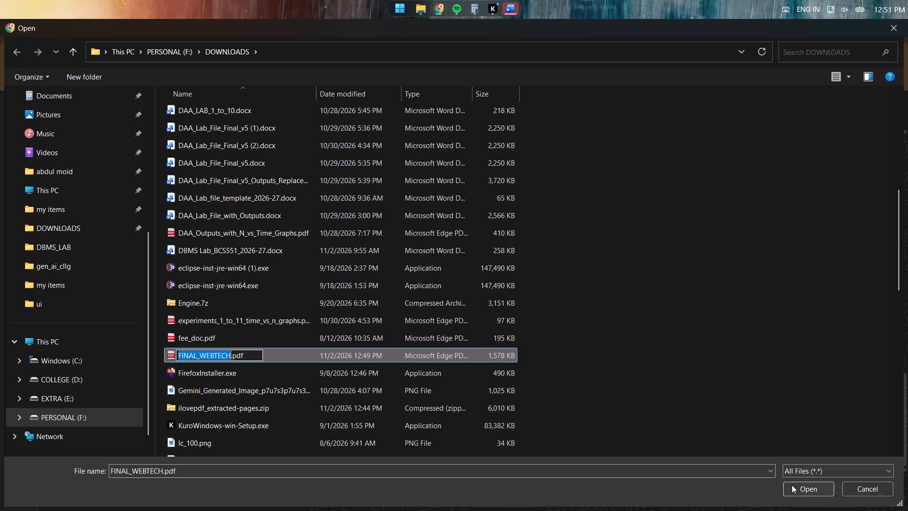
pyautogui.keyDown('alt'); pyautogui.click(788, 492); pyautogui.keyUp('alt')
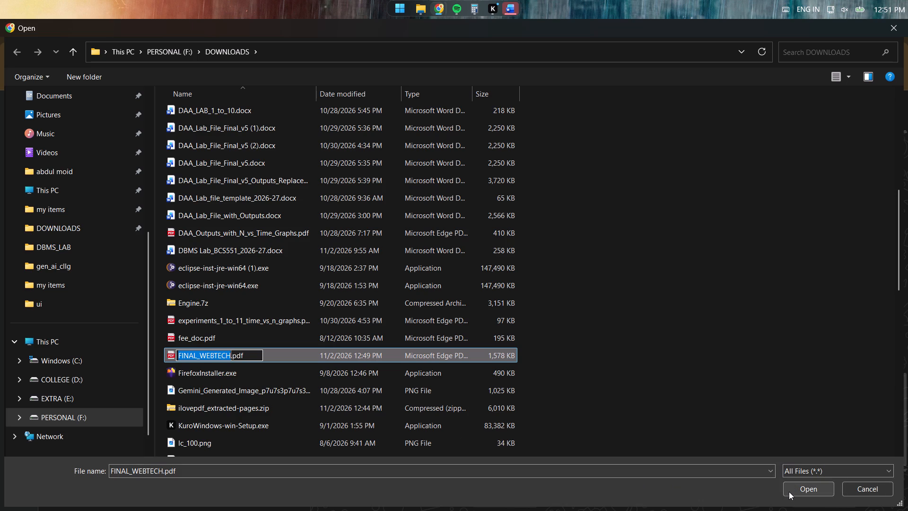